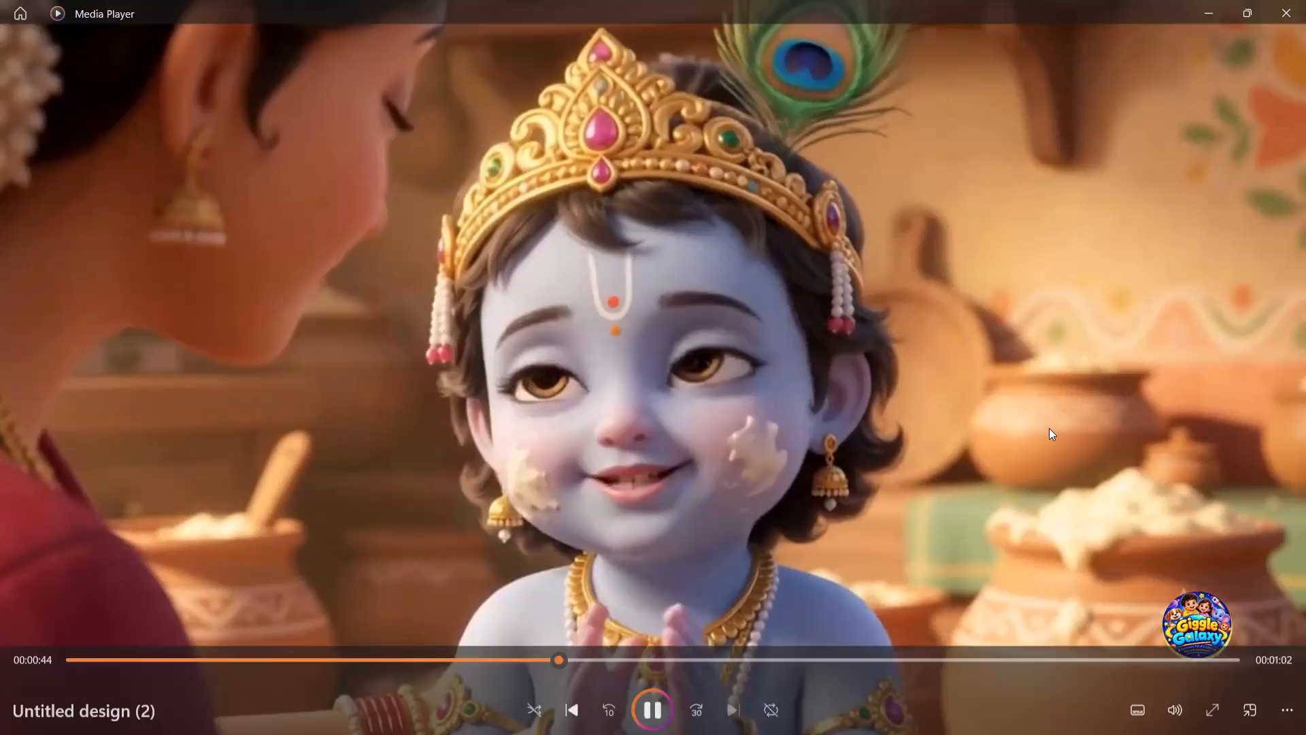
Review the Untitled design (2) video, skipping back to rewatch part of it, and close the player.
key("Left")
key("Left")
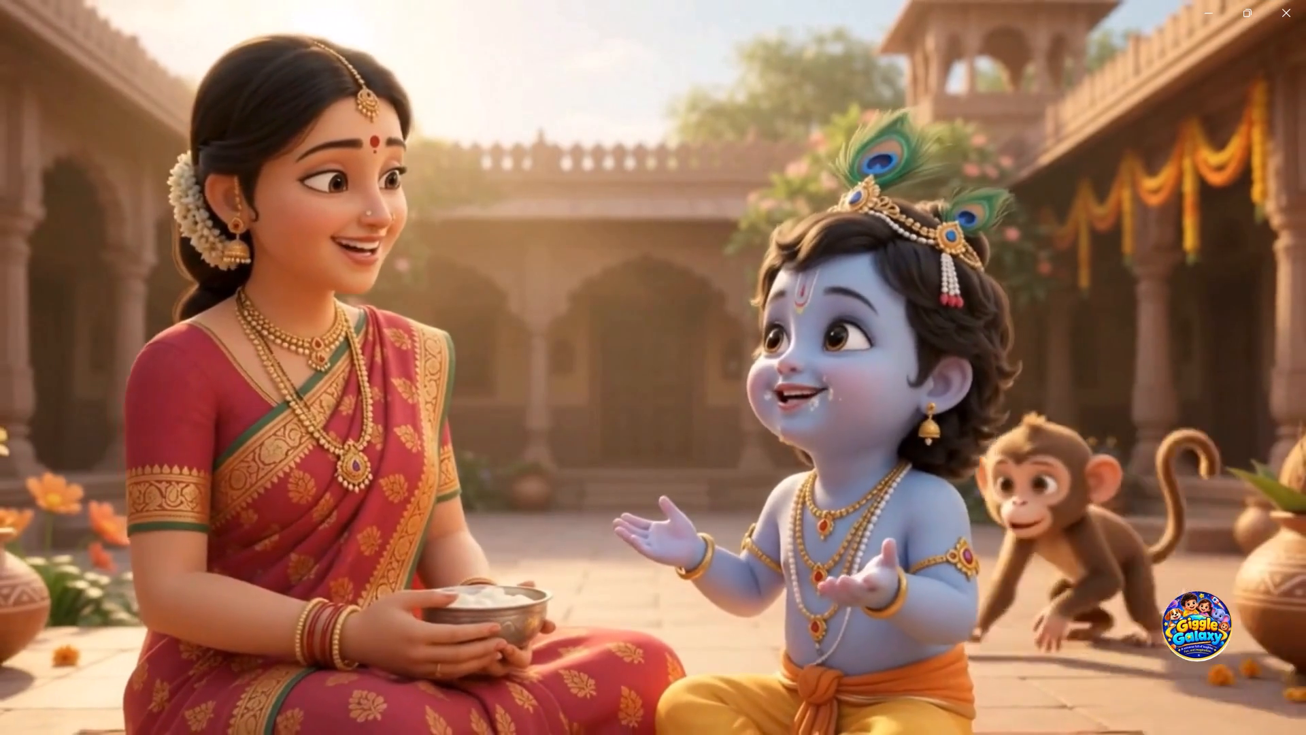
key("Escape")
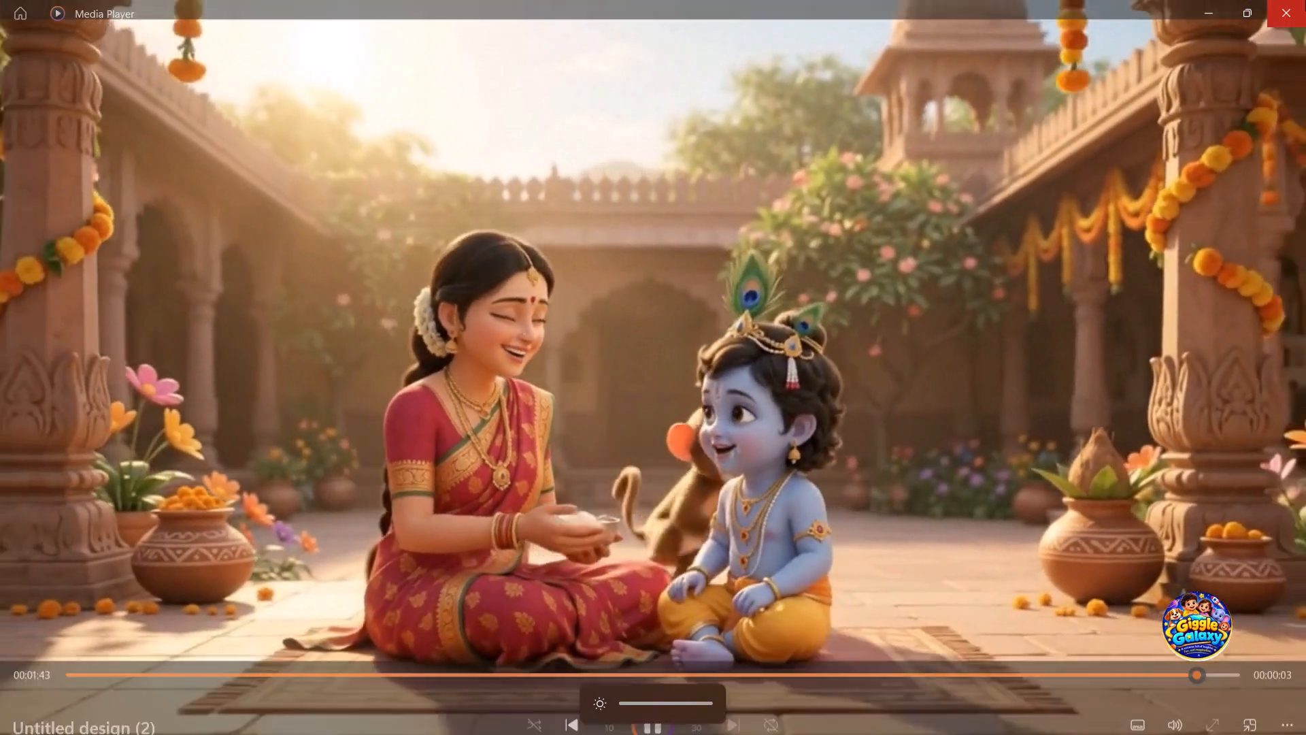
left_click(1305, 0)
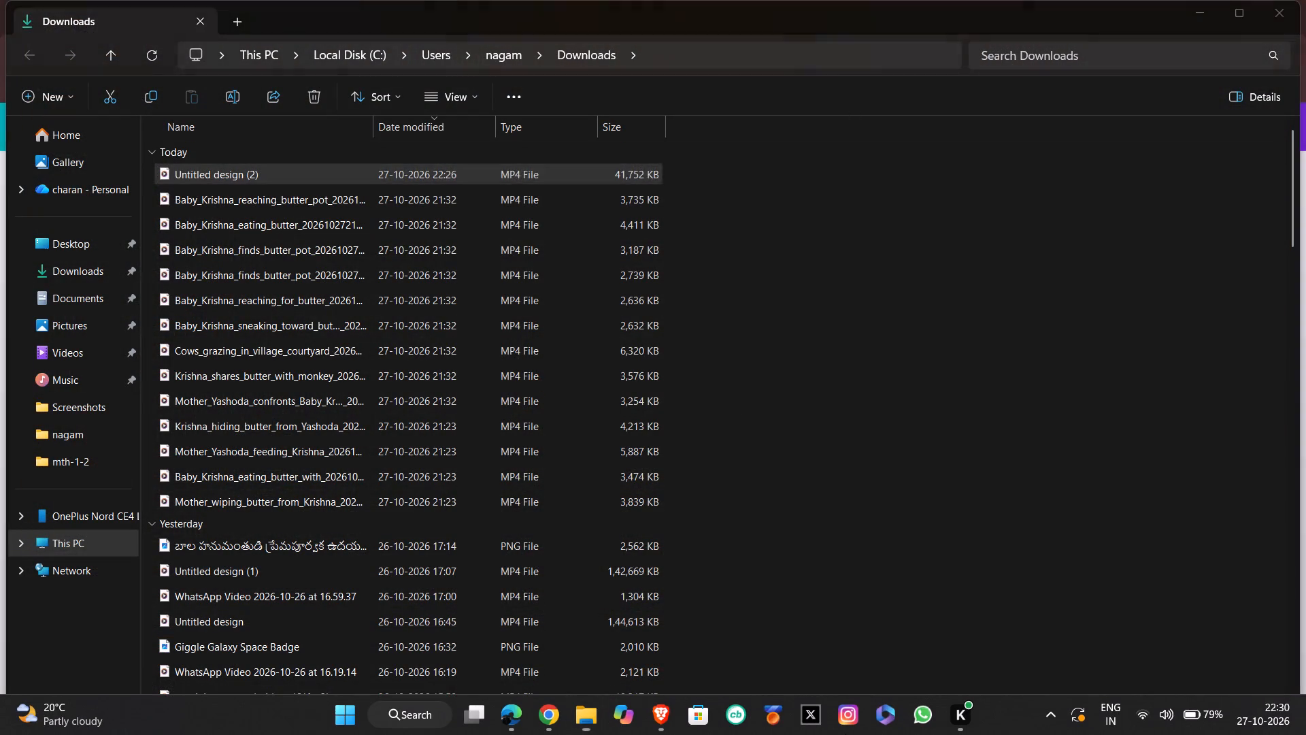
Switch to Google Chrome and open it with the GiggleGalaxy work profile.
key("c")
key("Return")
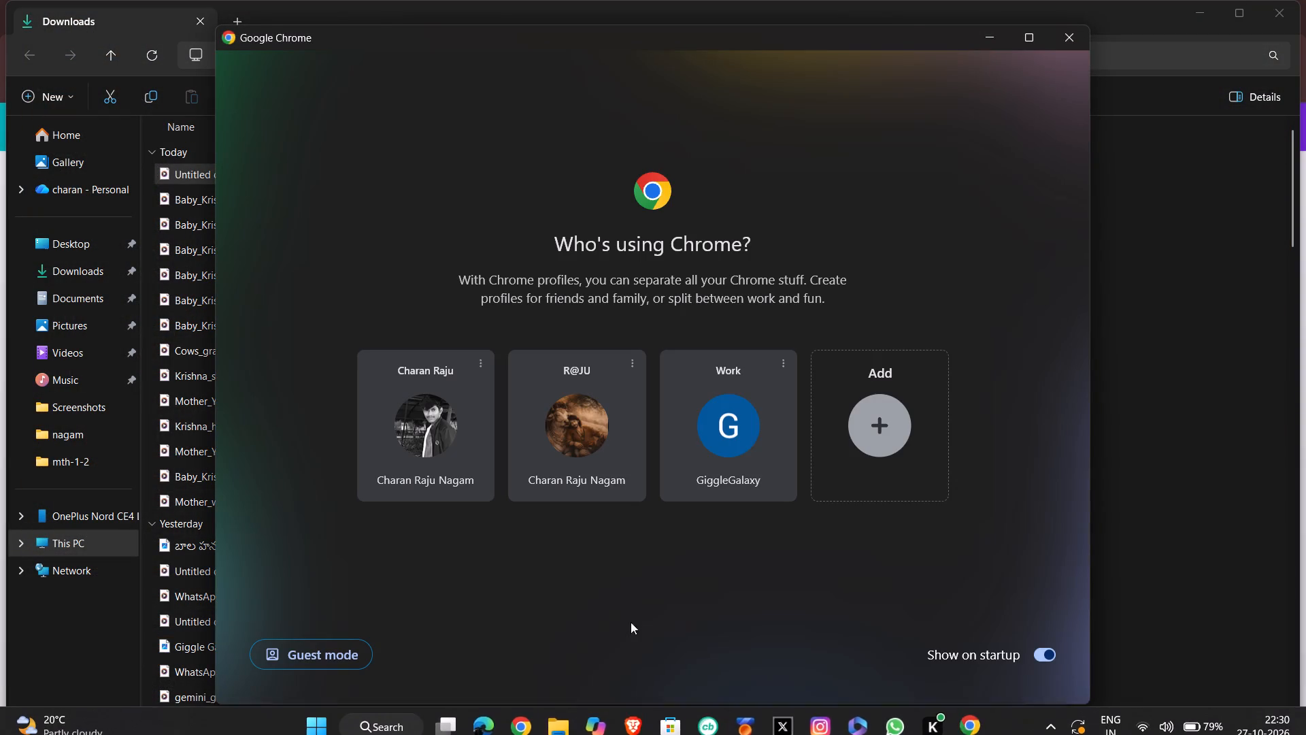
left_click(732, 480)
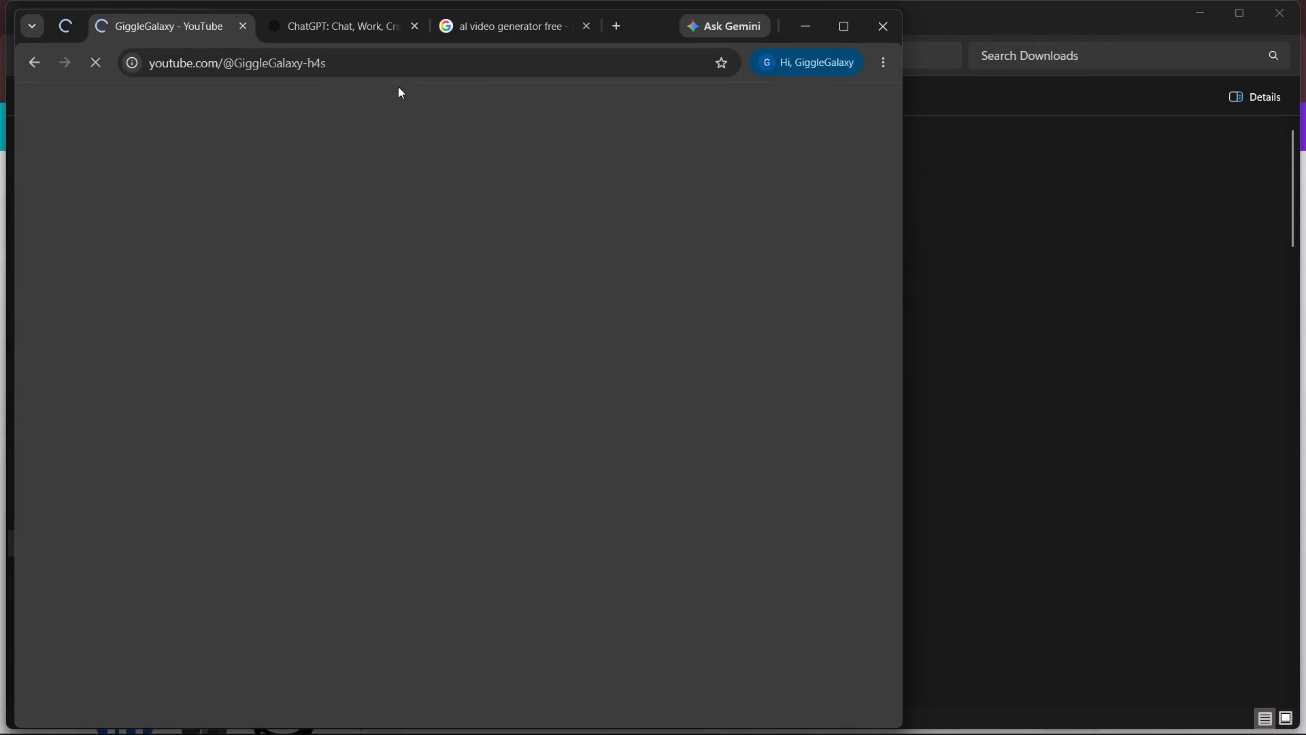
Bring up the pinned YouTube Studio page and close the GiggleGalaxy YouTube channel page.
left_click(62, 24)
left_click(142, 24)
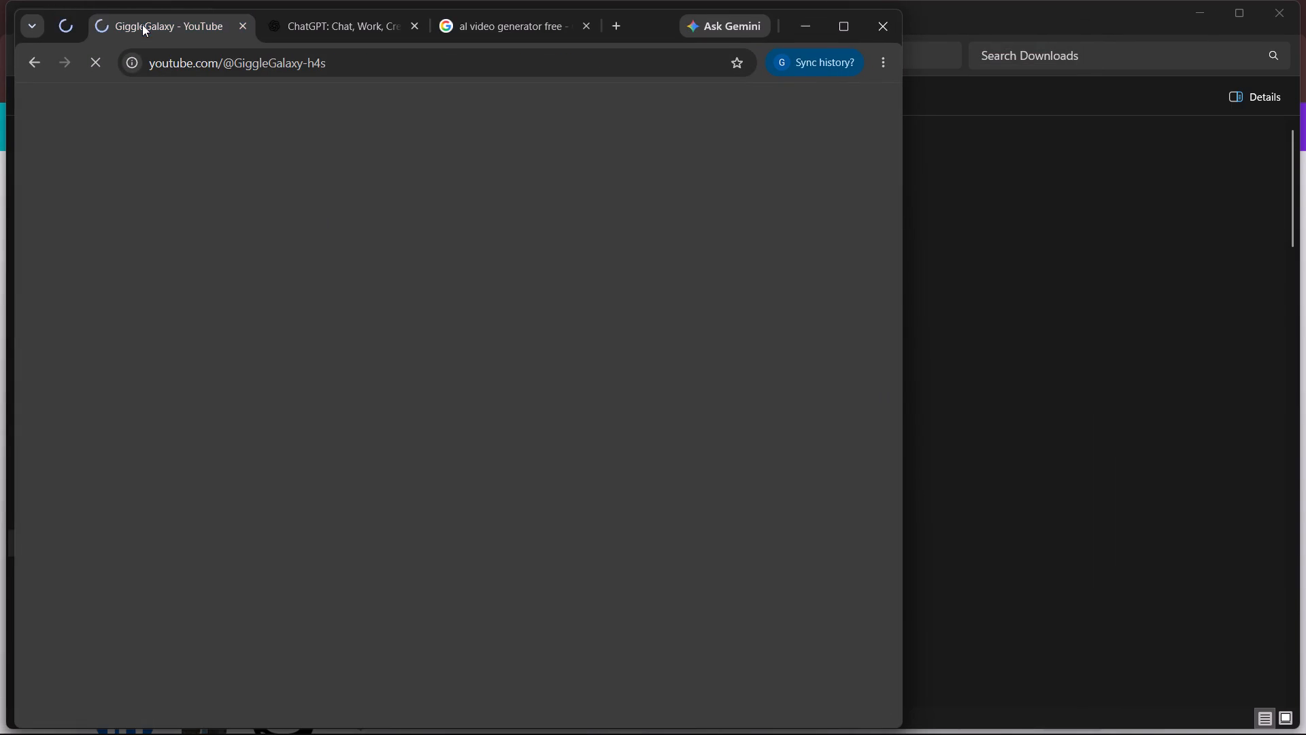
left_click(61, 23)
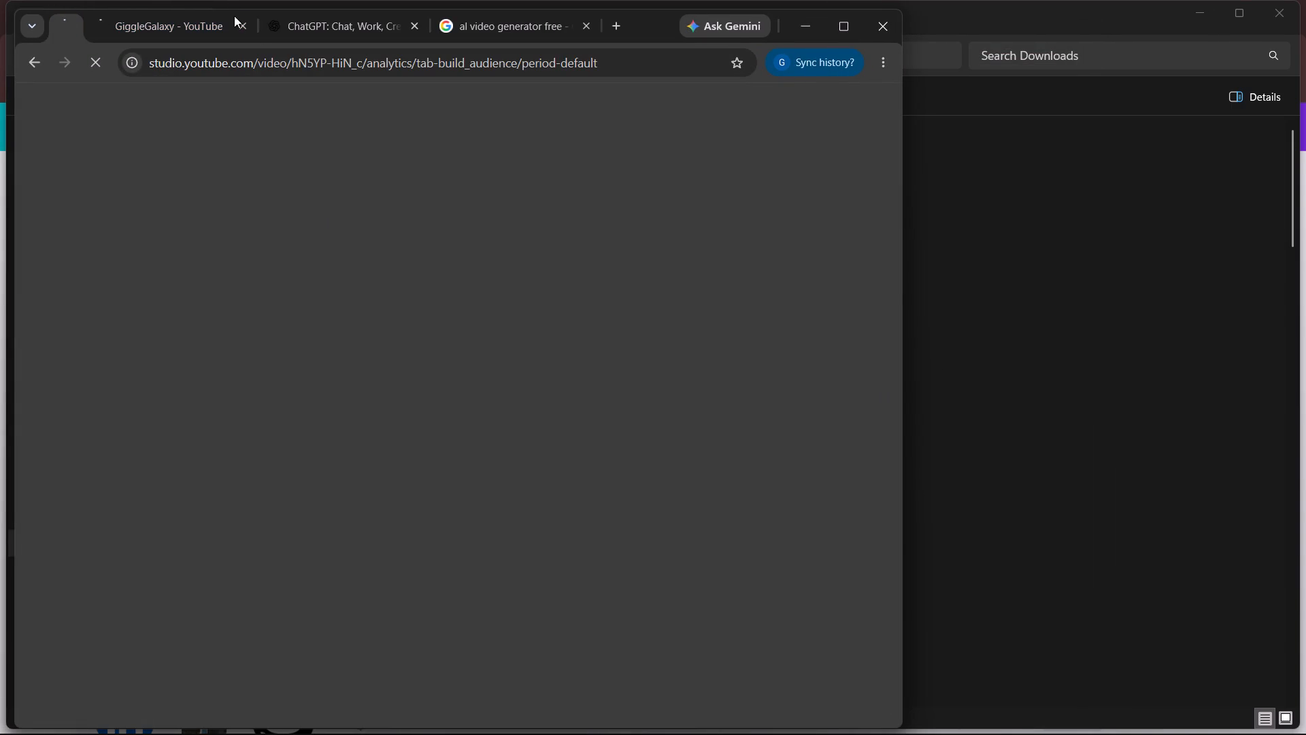
left_click(241, 28)
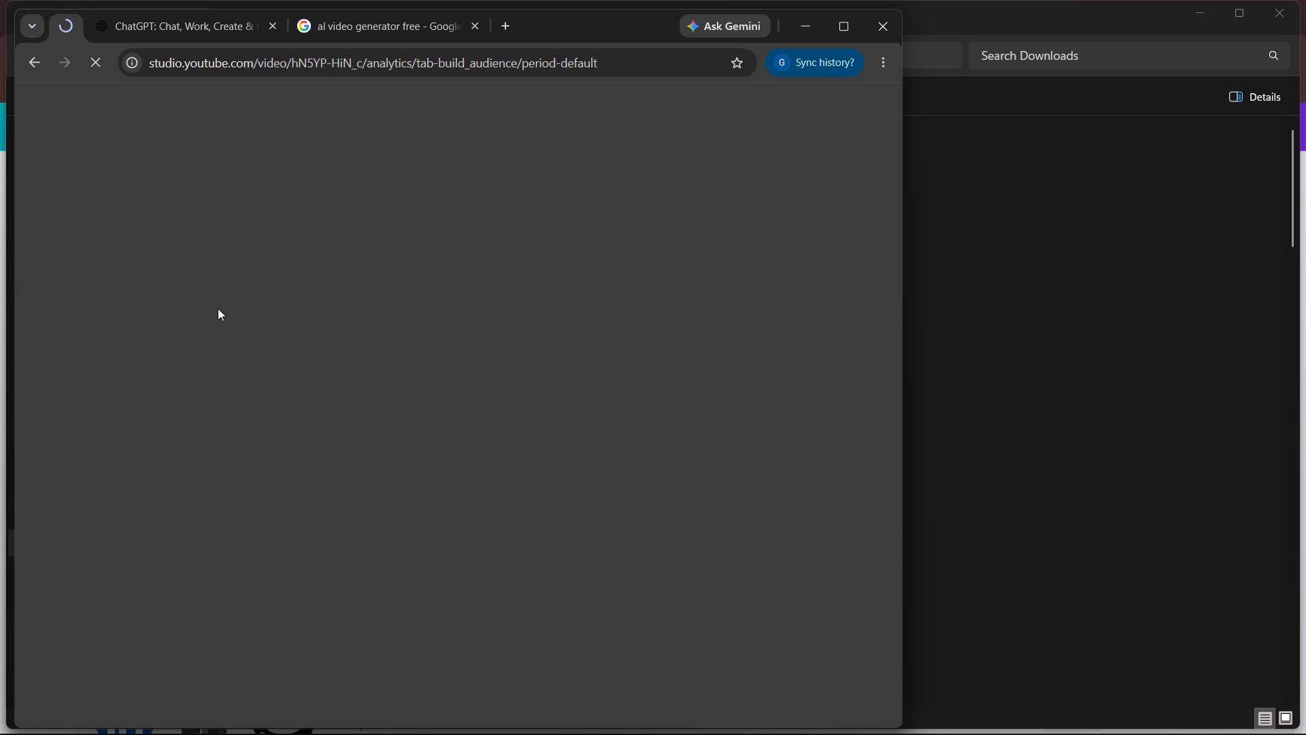
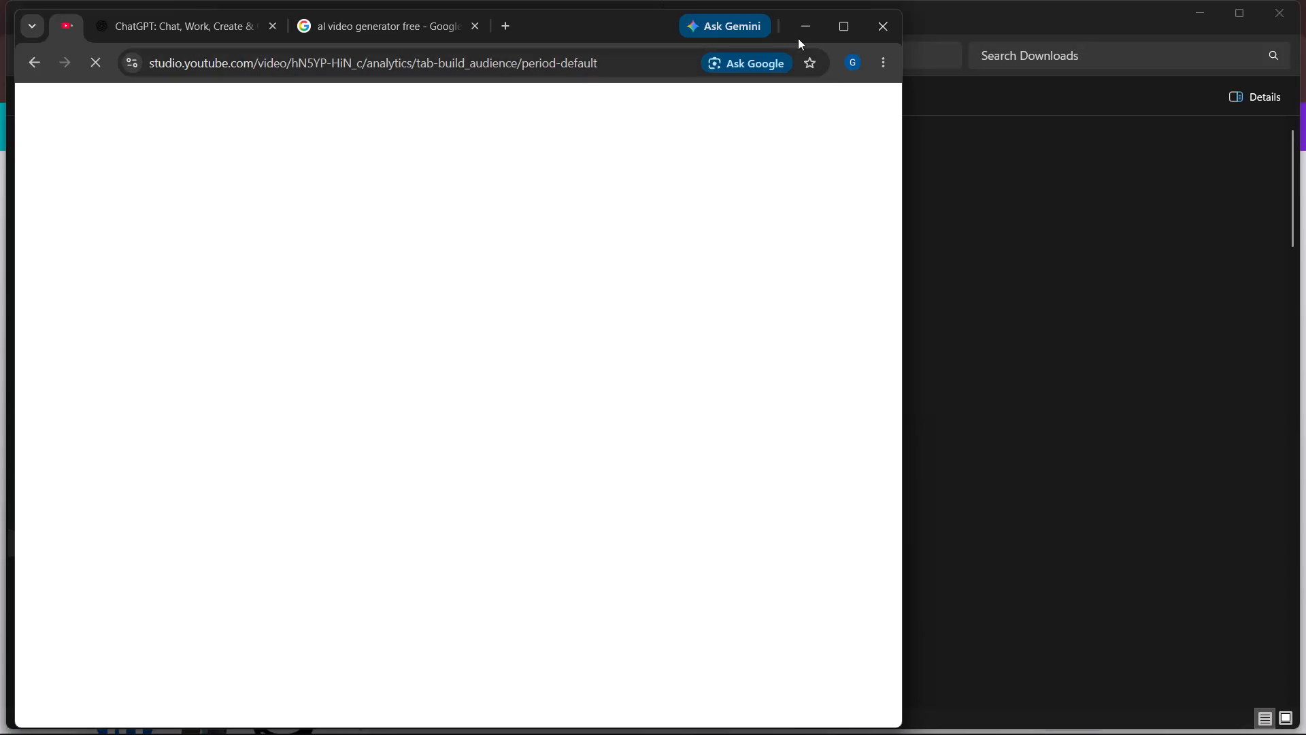
Maximize the browser window showing the YouTube Studio page.
left_click(853, 34)
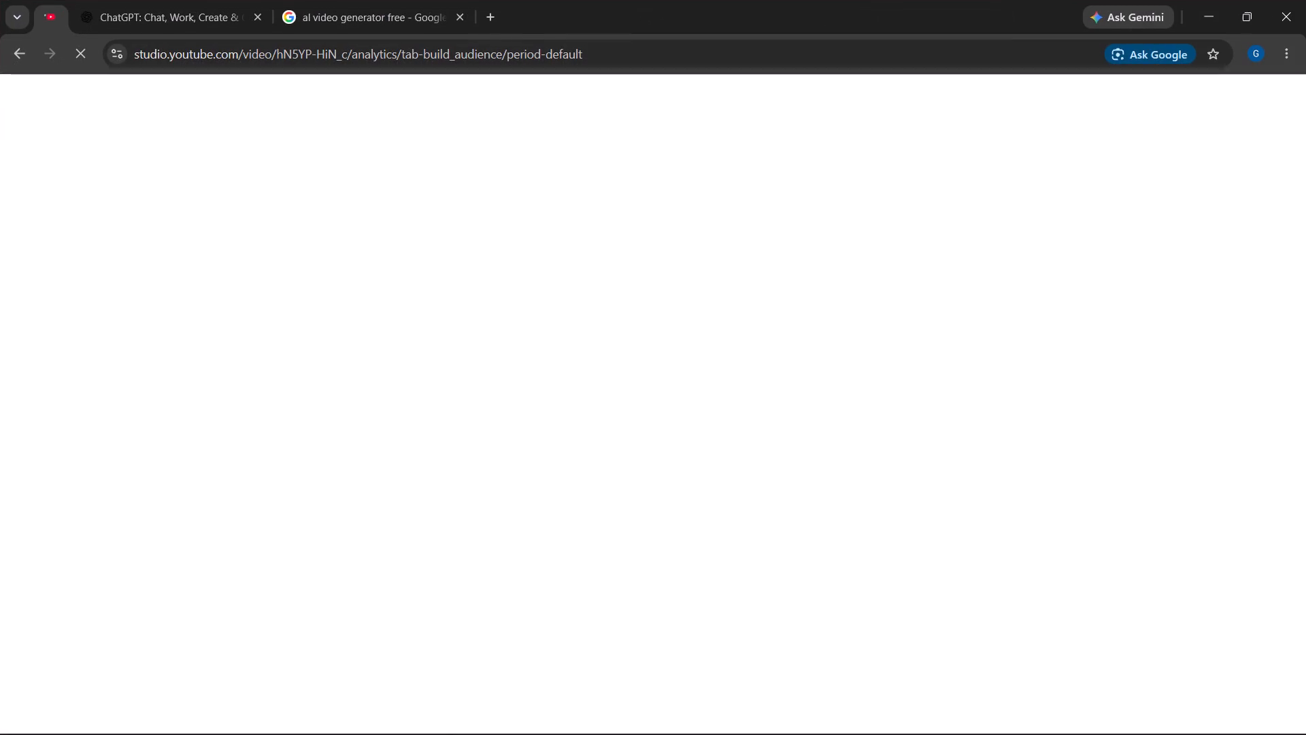
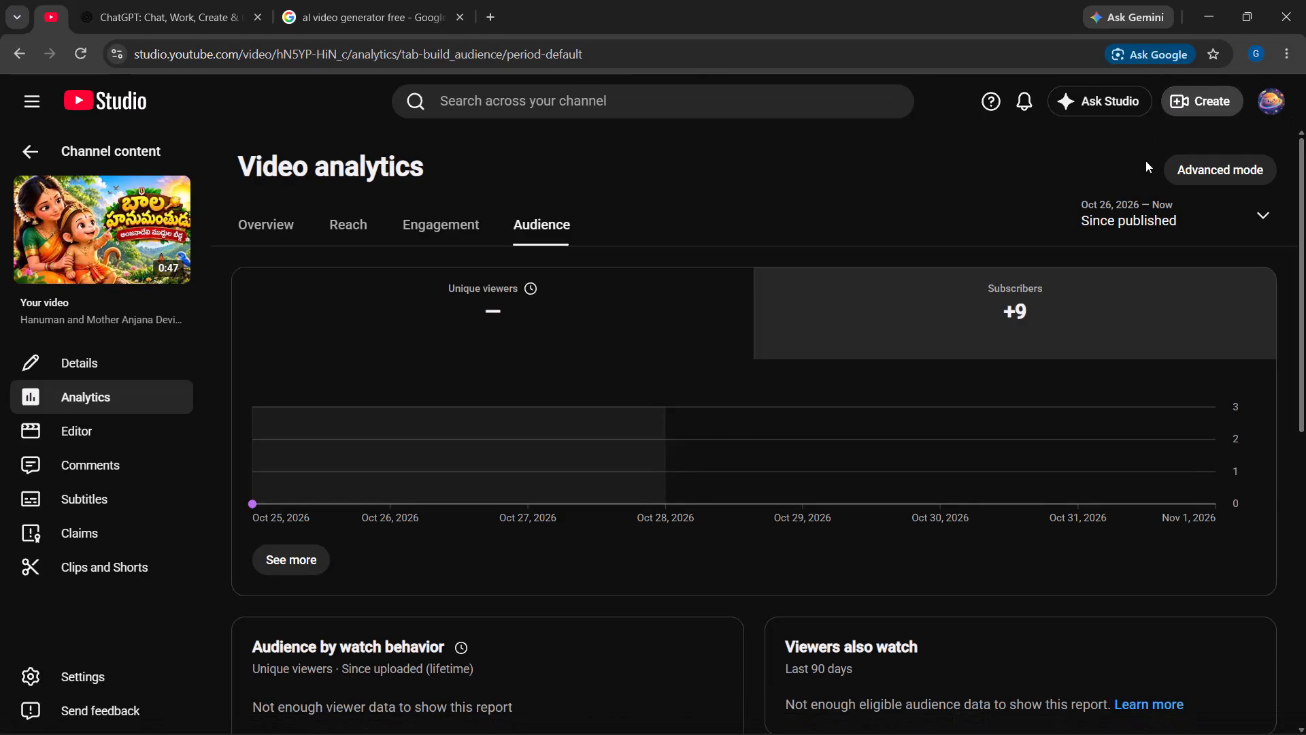
Start a new video upload to the channel using the file Untitled design (2) from Downloads.
left_click(1190, 114)
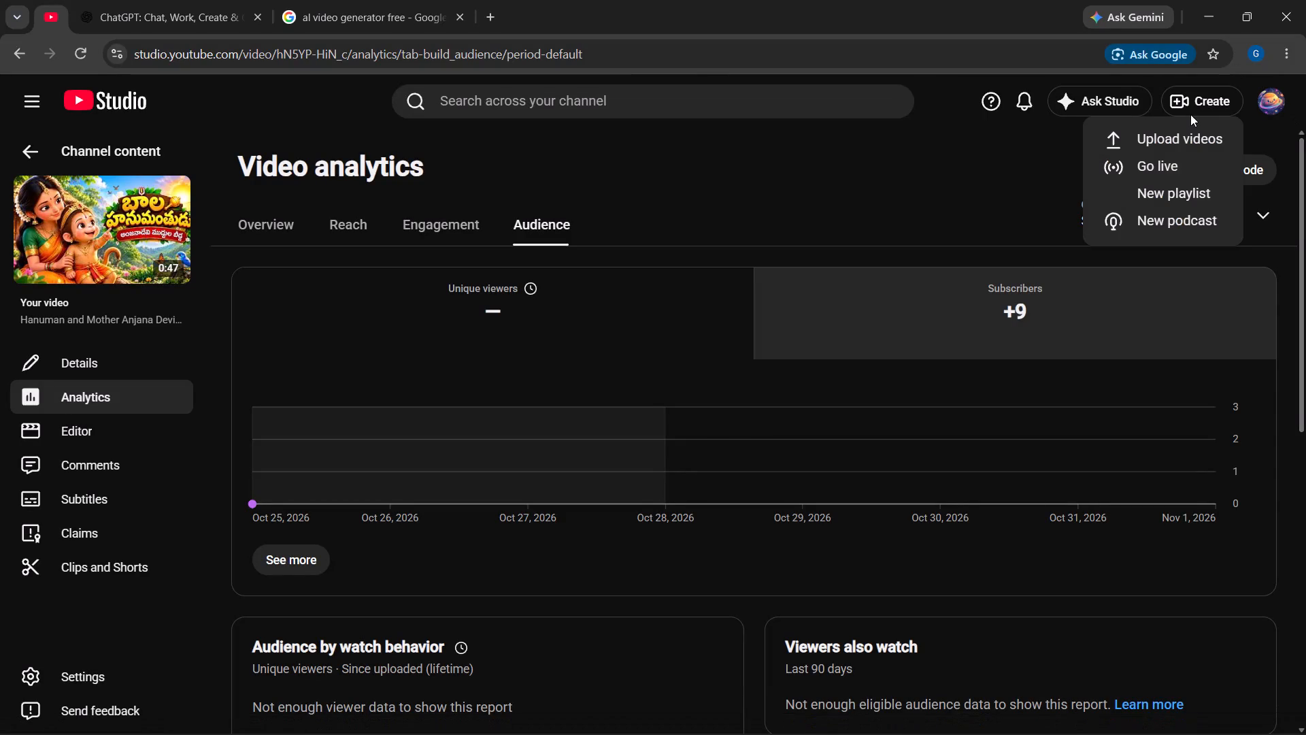
left_click(1183, 138)
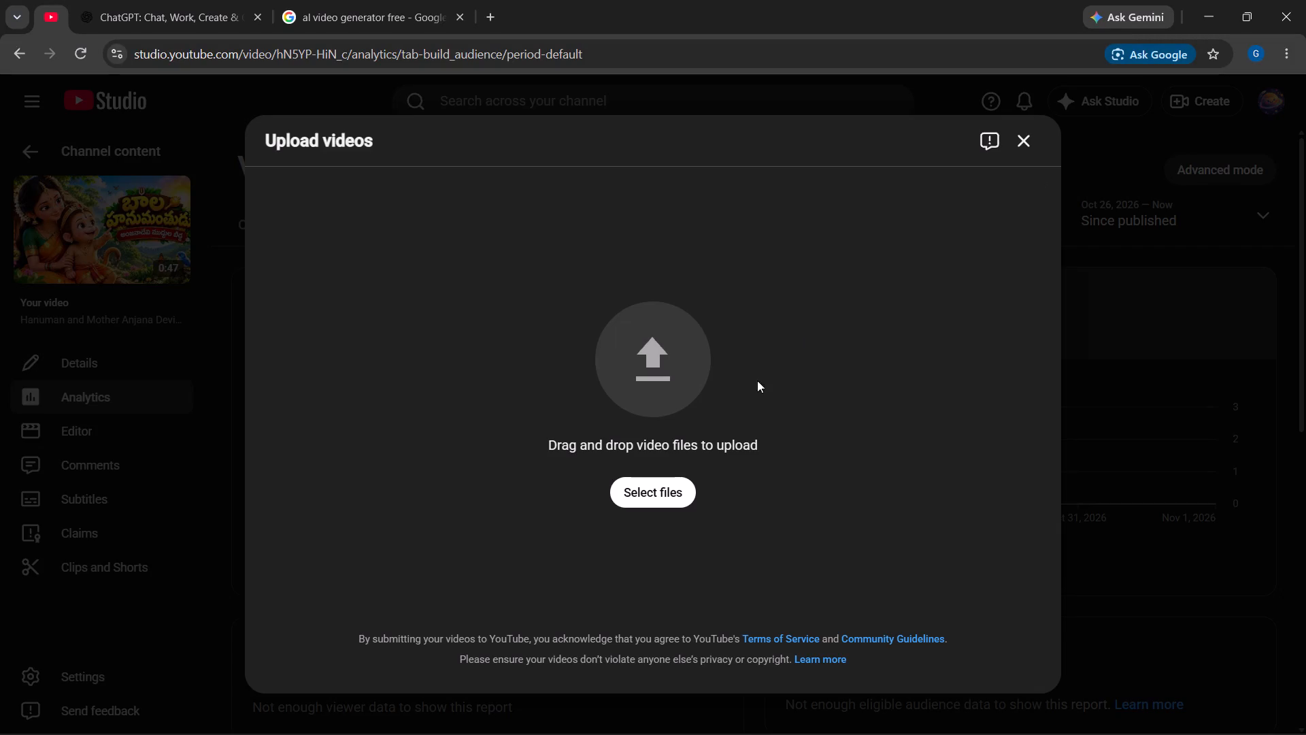
left_click(675, 483)
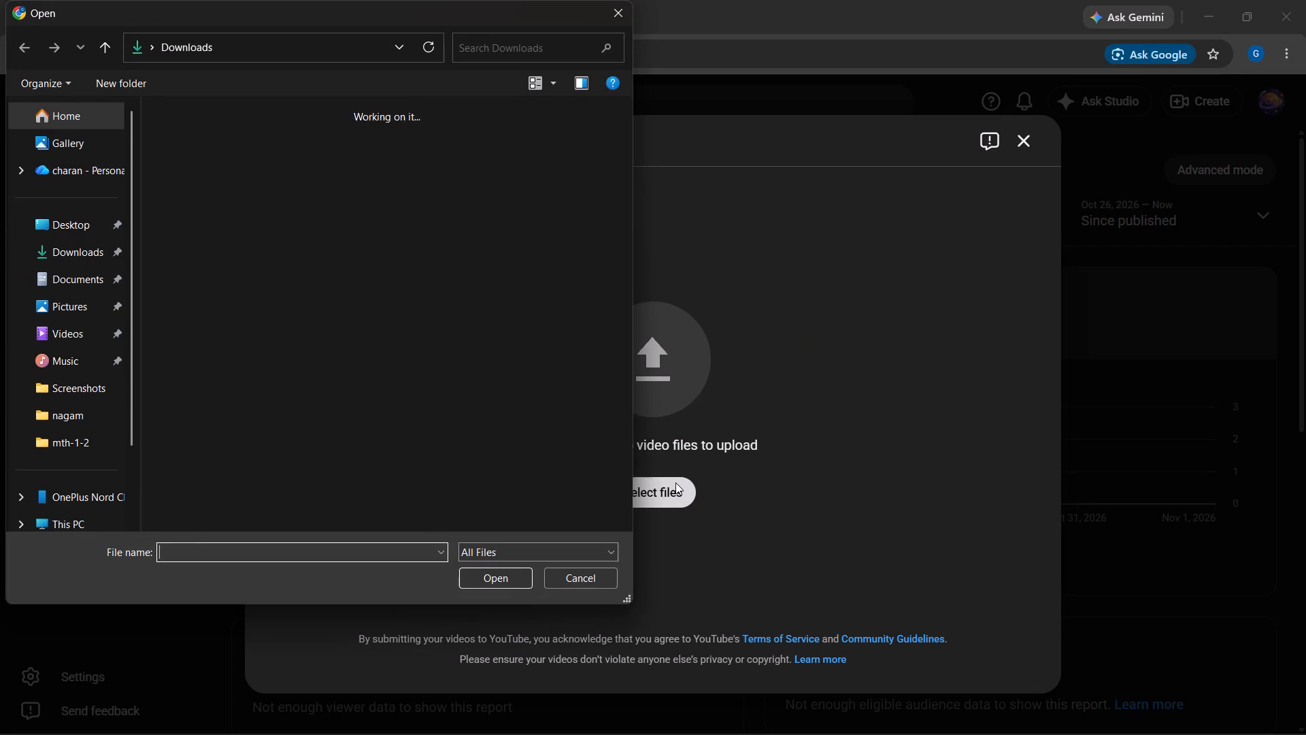
left_click(297, 154)
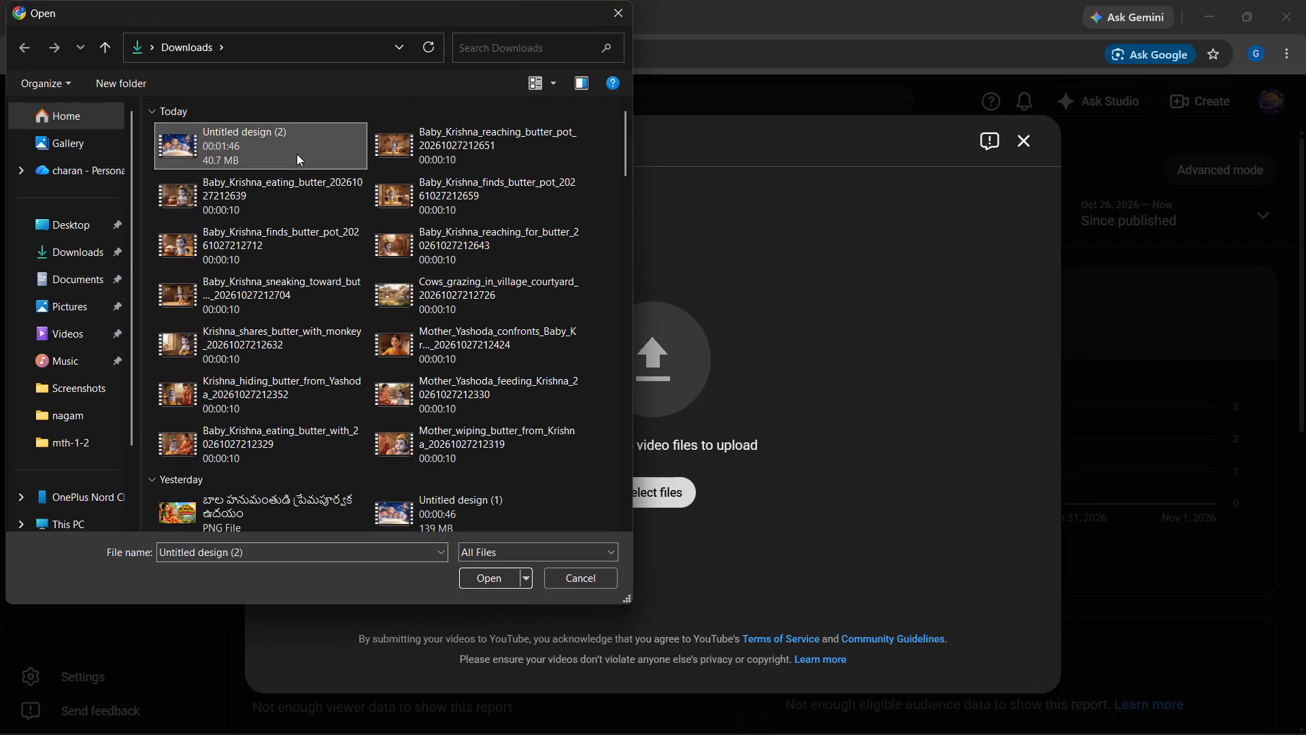
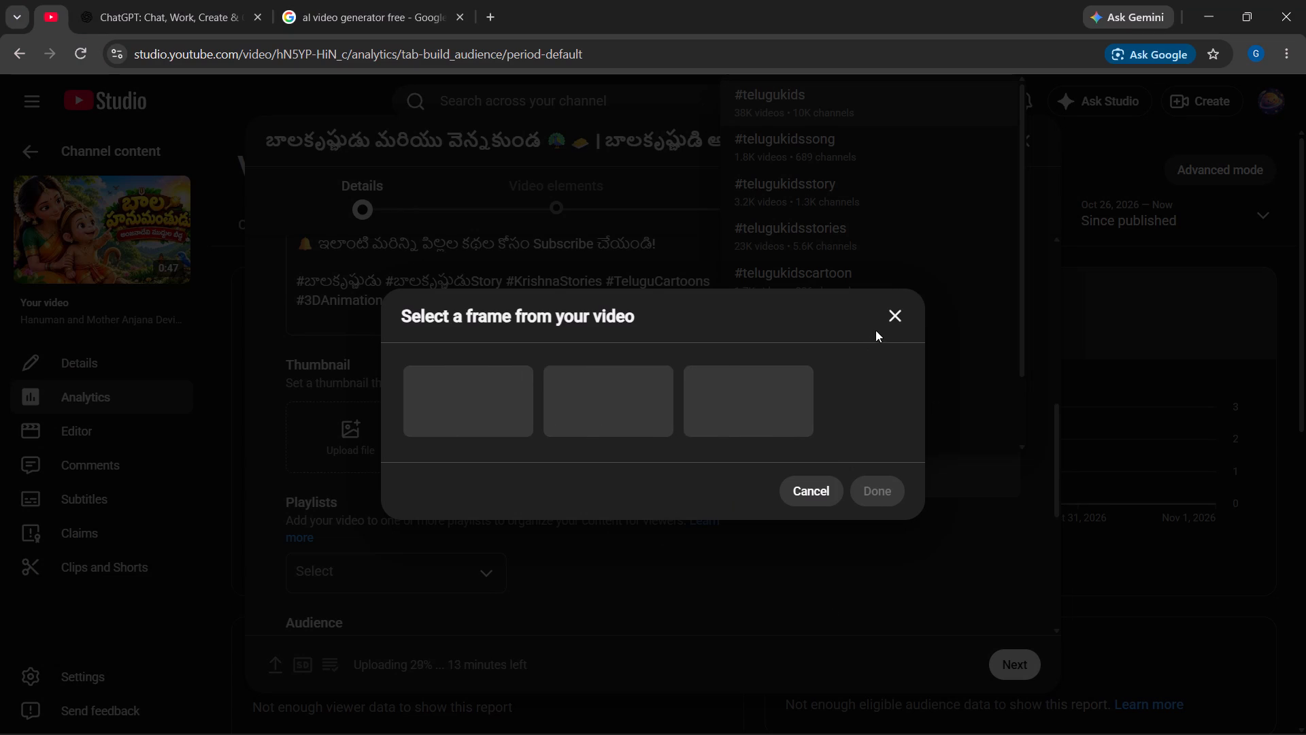
In YouTube Studio, dismiss the video frame selection and upload "Krishna's Joyful Butter Heist" from Downloads as the video's thumbnail.
left_click(894, 325)
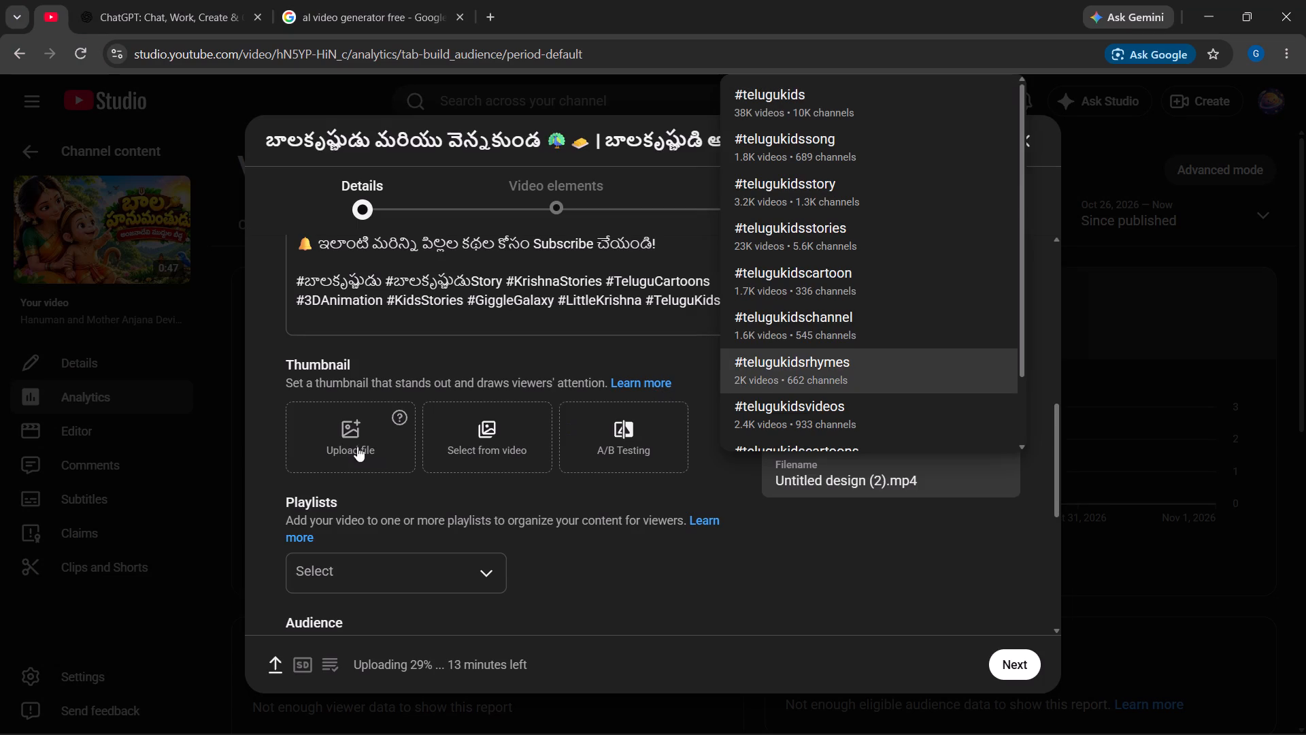
left_click(328, 444)
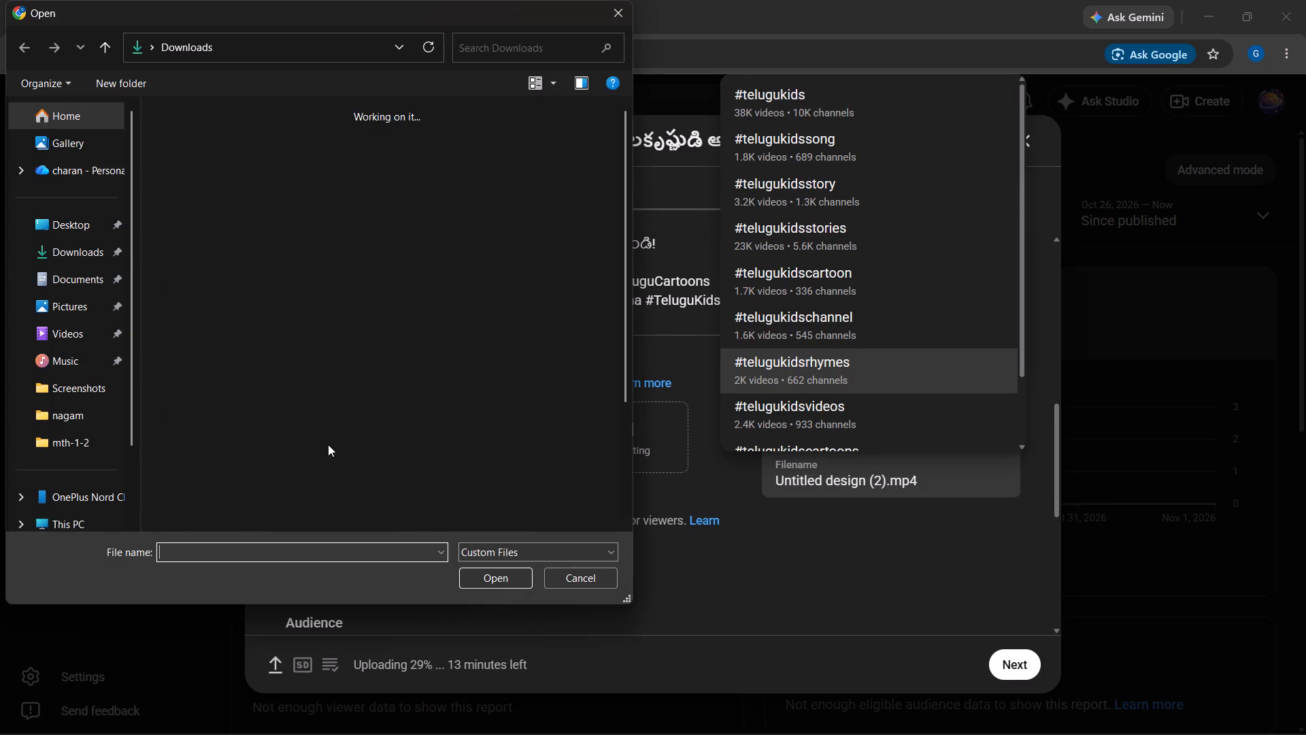
left_click(210, 126)
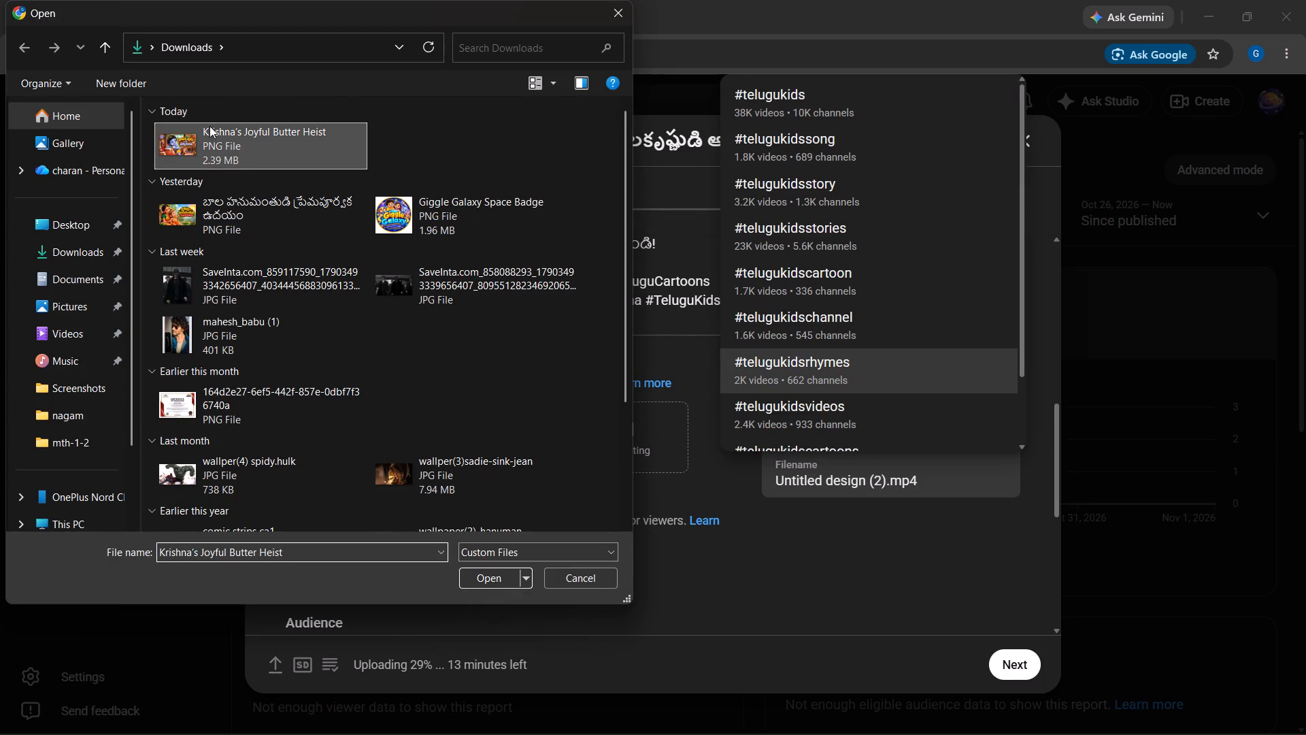
left_click(479, 574)
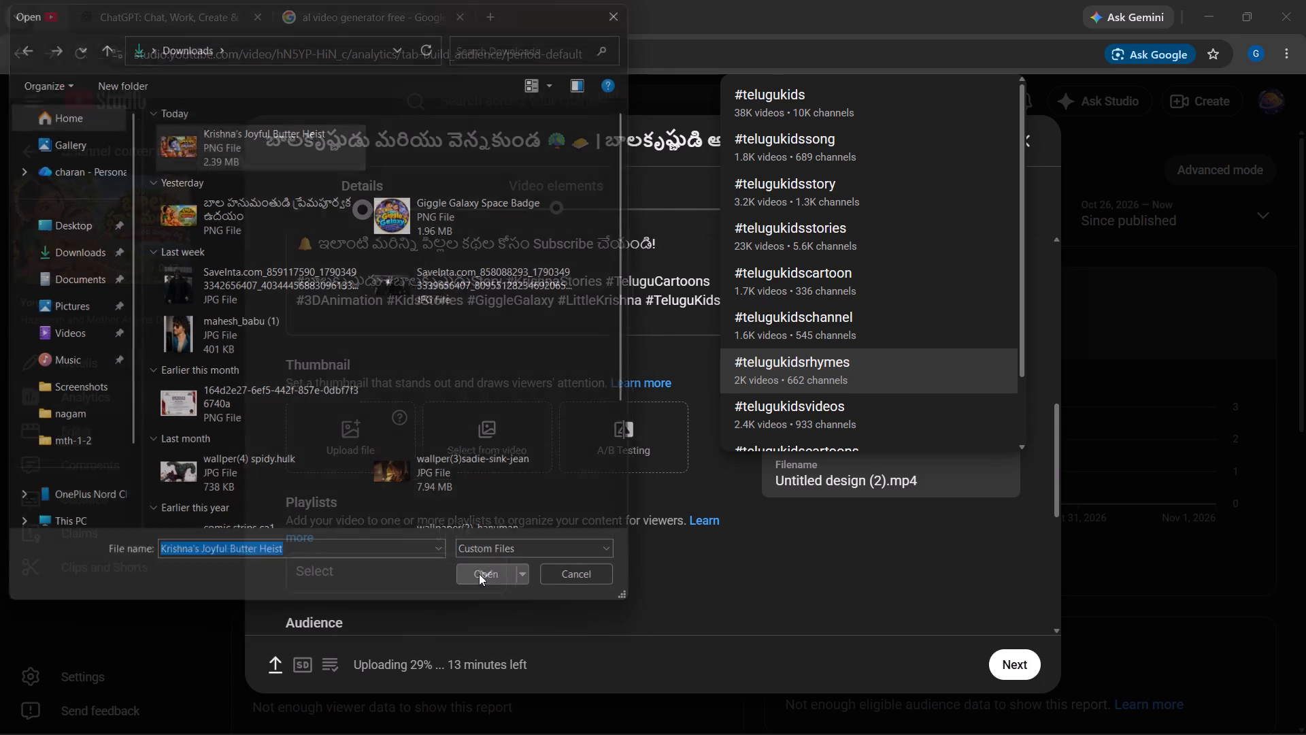
left_click(479, 574)
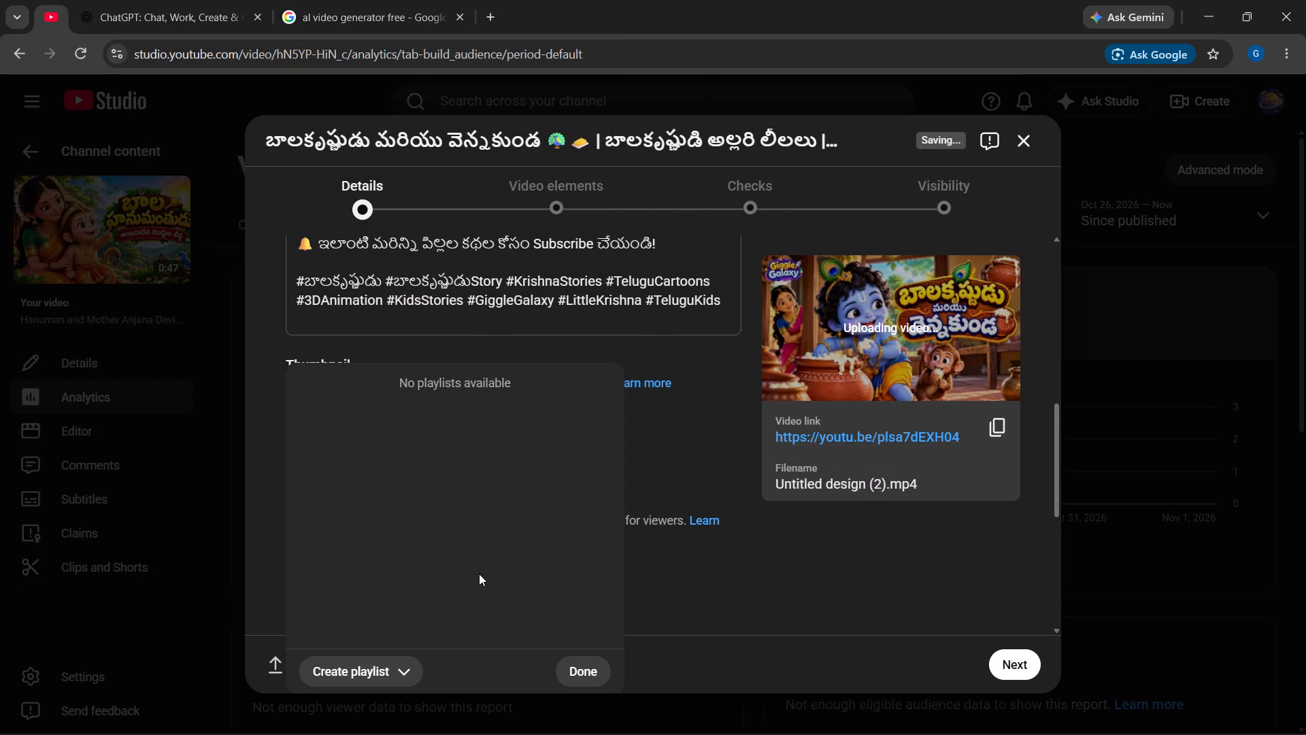
left_click(824, 597)
Mark the video's audience as "Yes, it's made for kids".
scroll(824, 597, "down", 3)
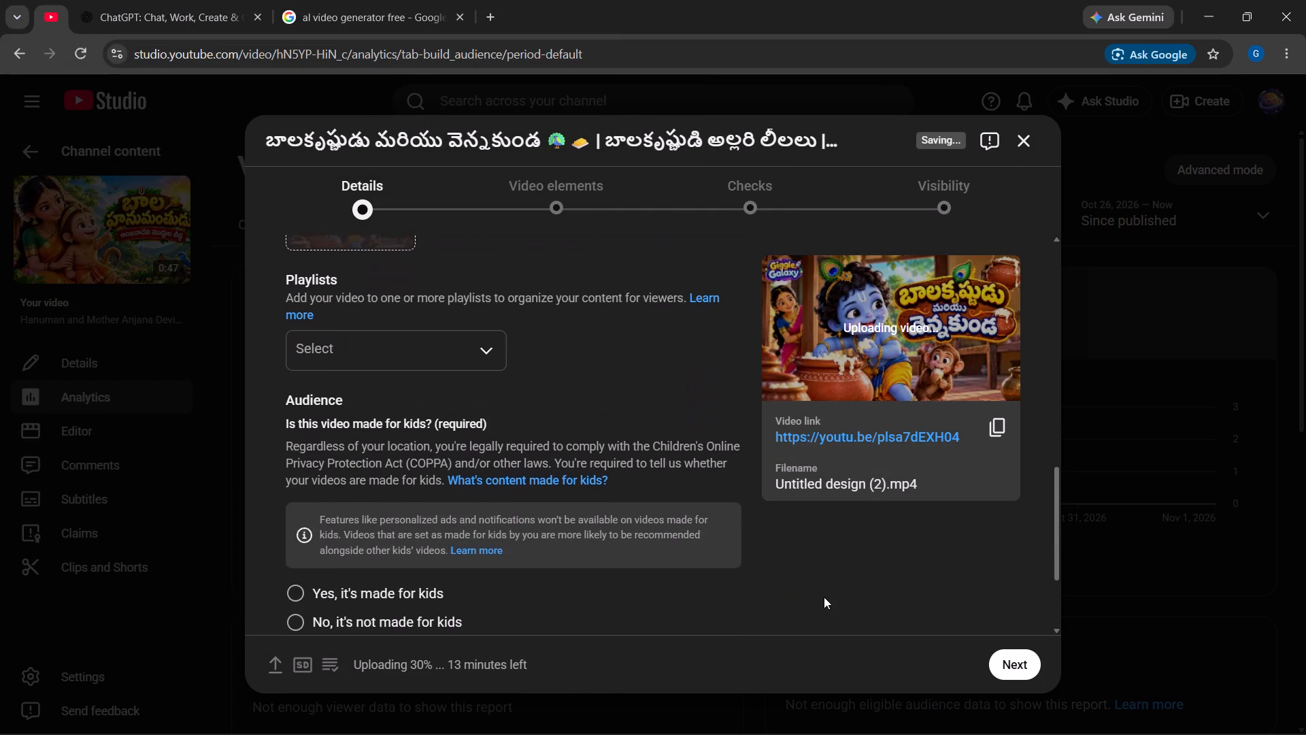
scroll(824, 597, "down", 2)
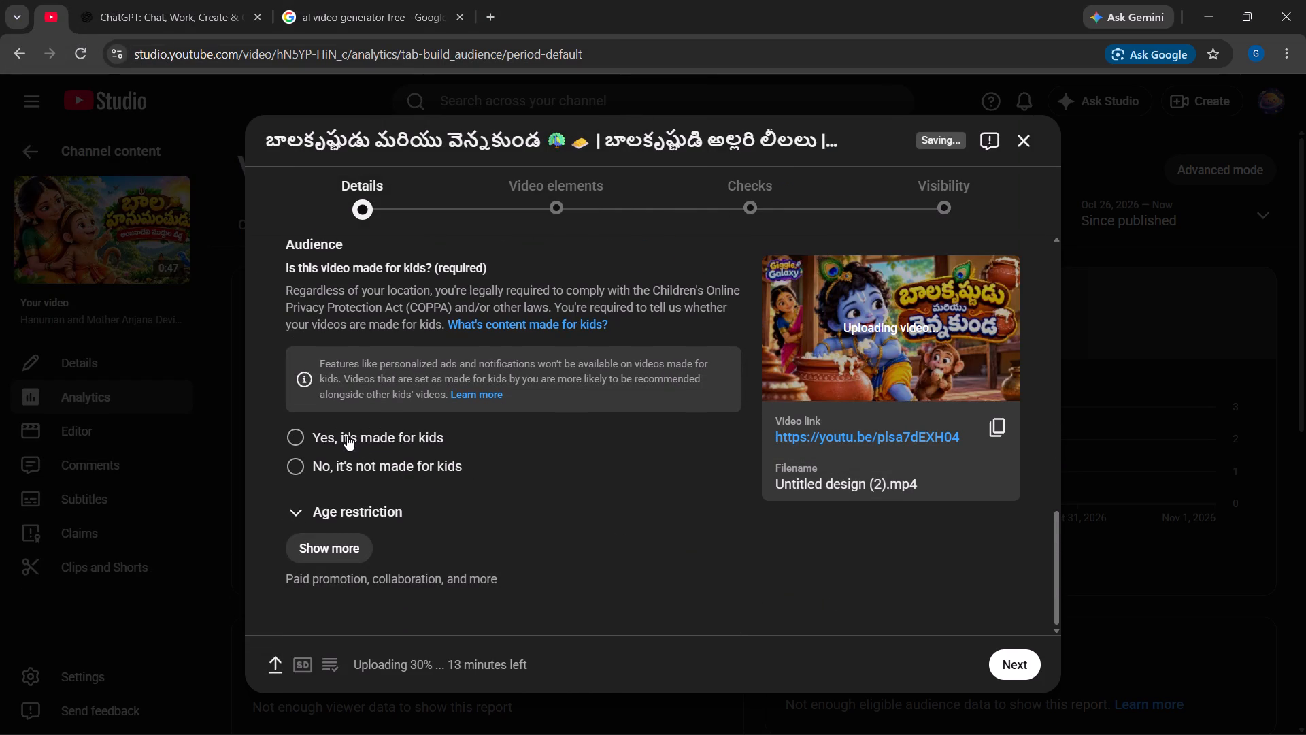
left_click(347, 436)
Expand the additional detail settings, look through paid promotion and AI use, and continue to the Video elements stage.
left_click(319, 544)
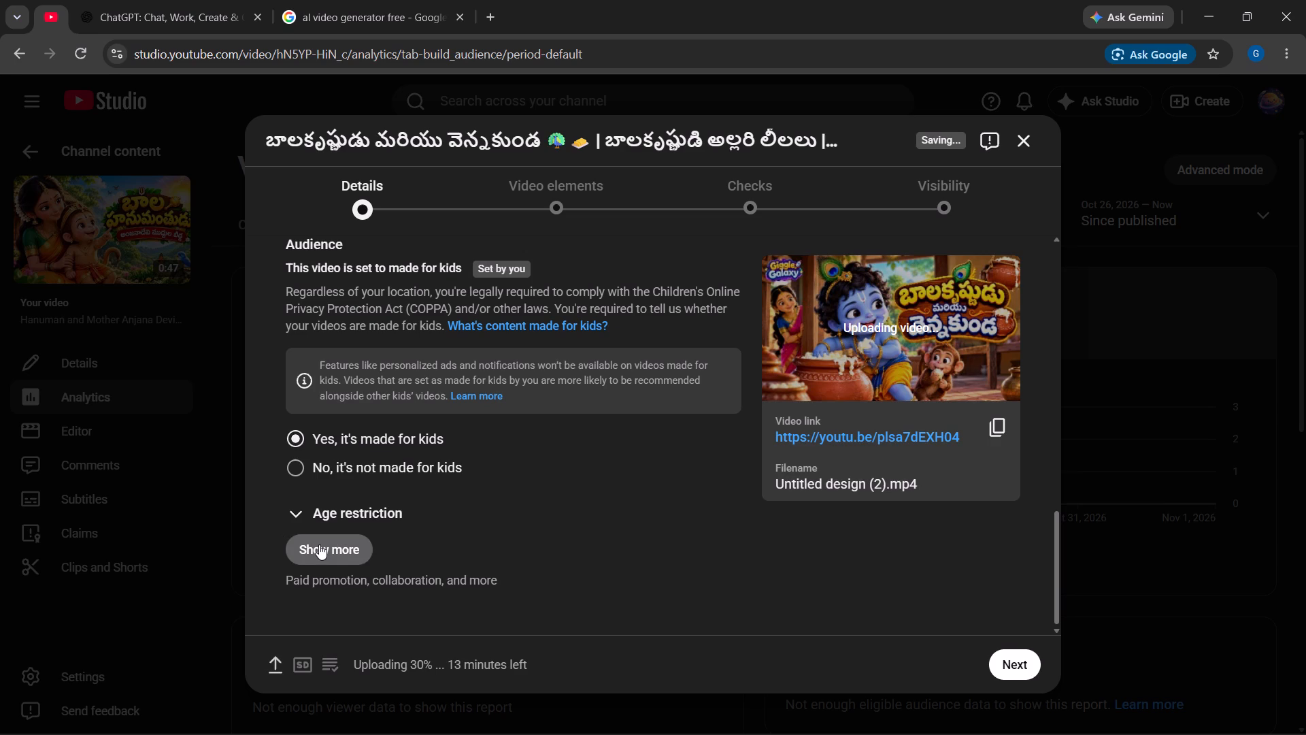
scroll(421, 484, "down", 2)
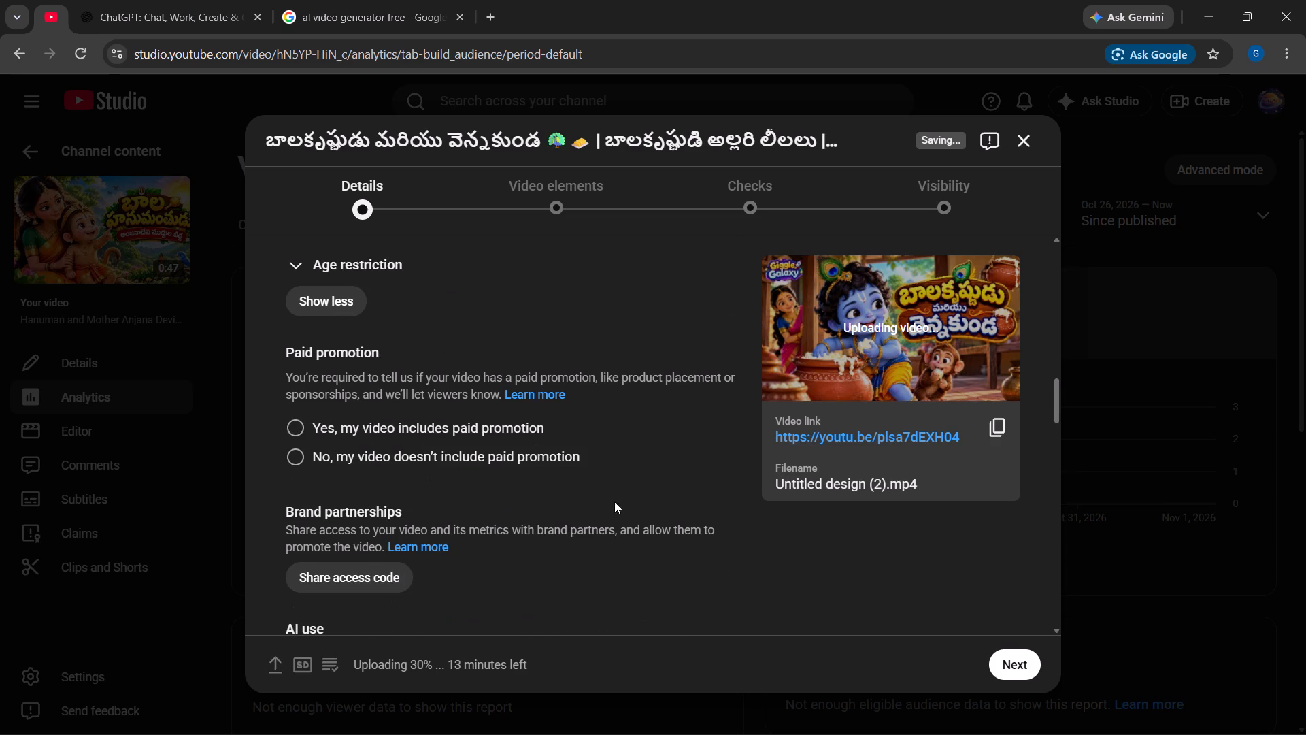
scroll(709, 533, "down", 6)
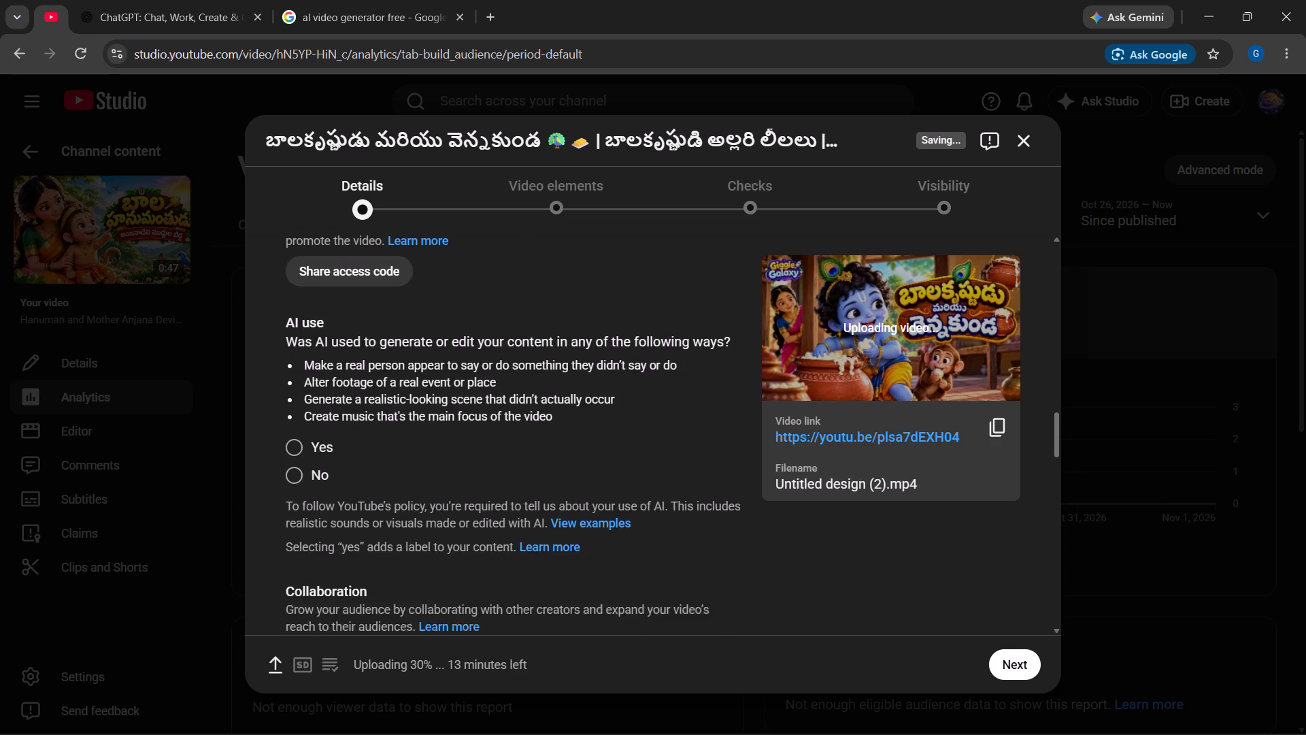
scroll(709, 533, "down", 2)
left_click(1023, 668)
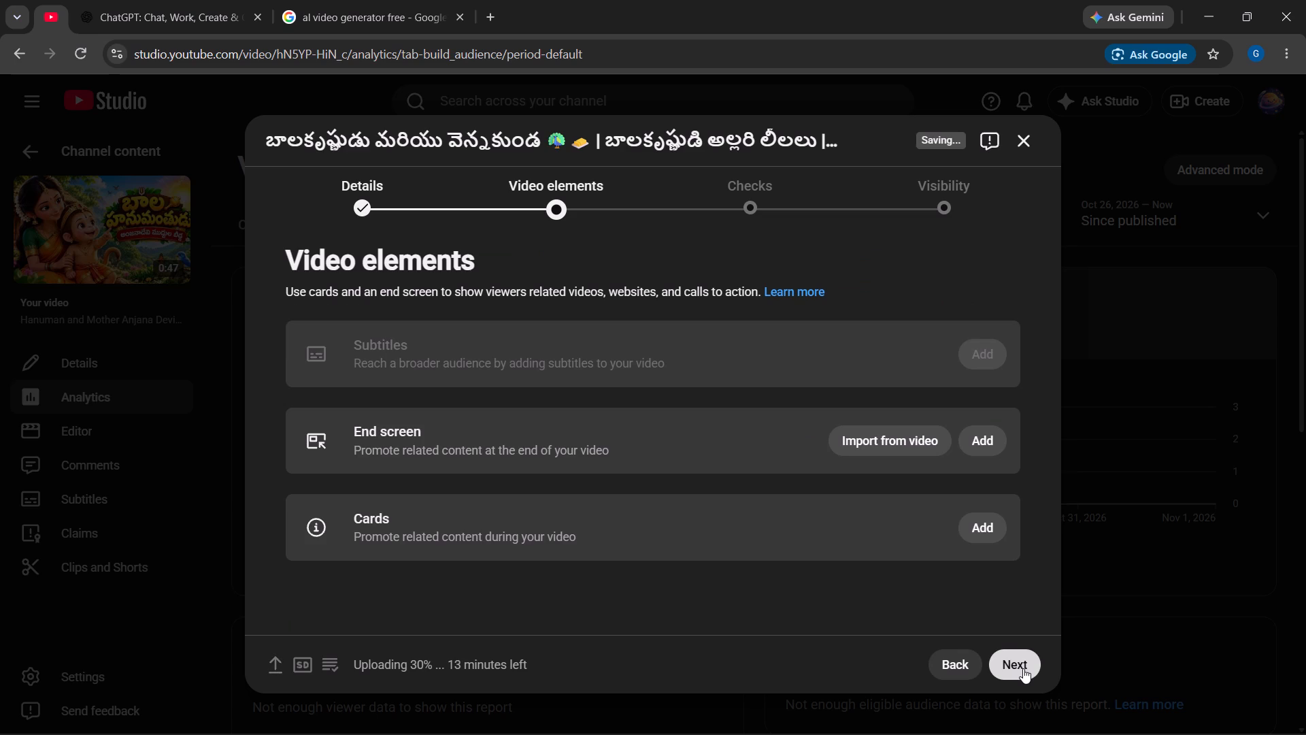
Add an end screen using the "1 video, 1 subscribe" template with the video at lower left, and save it.
left_click(903, 448)
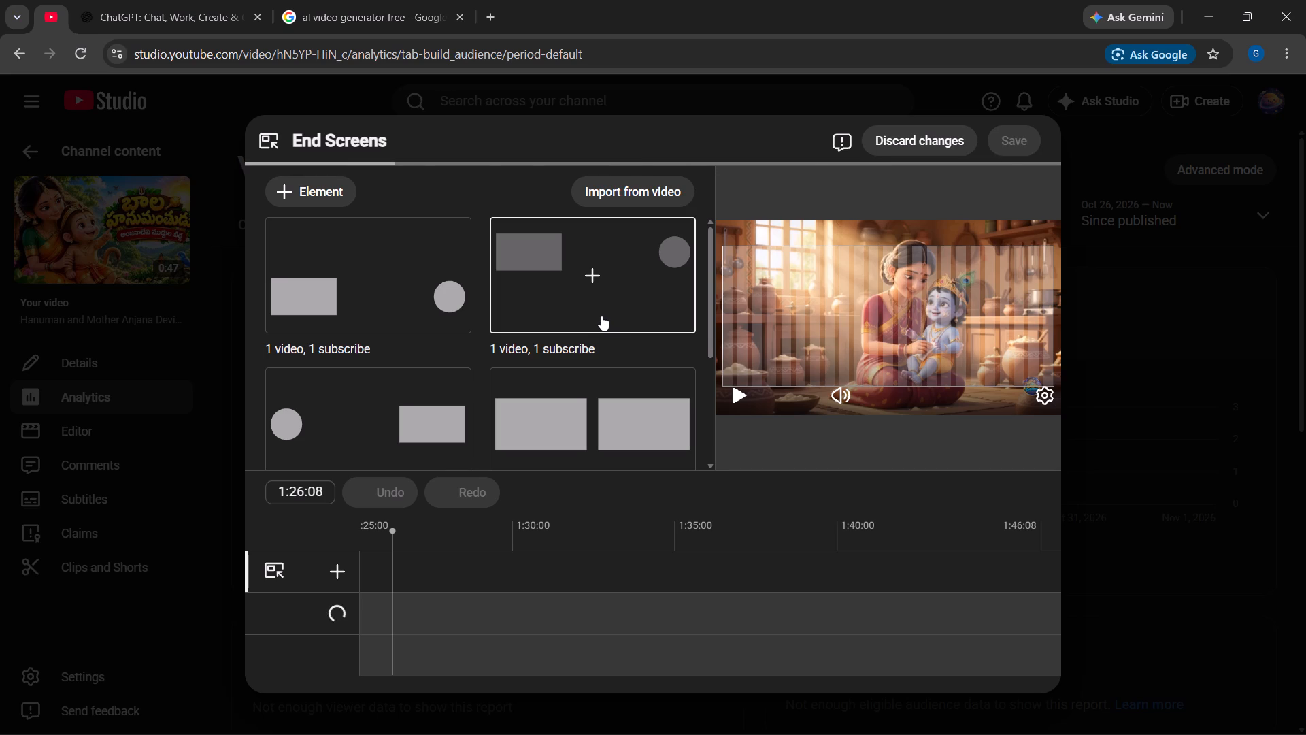
left_click_drag(604, 314, 463, 299)
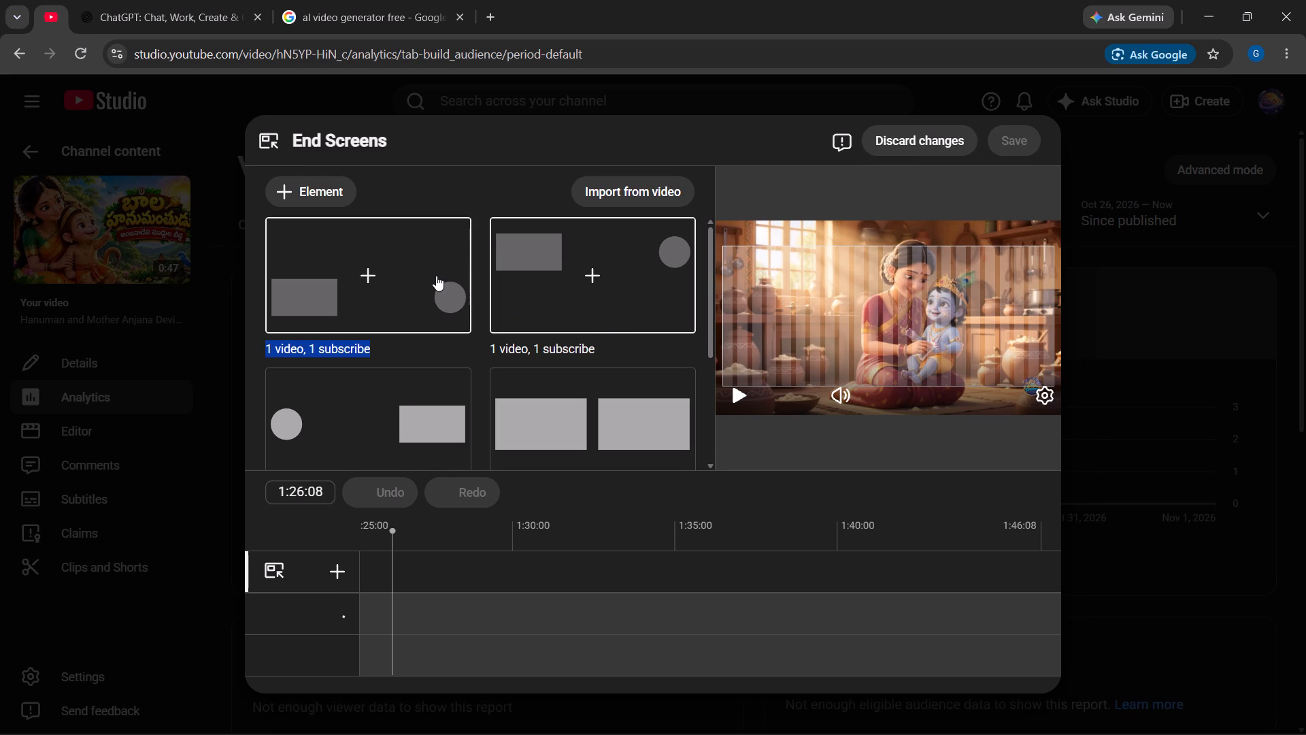
left_click(436, 276)
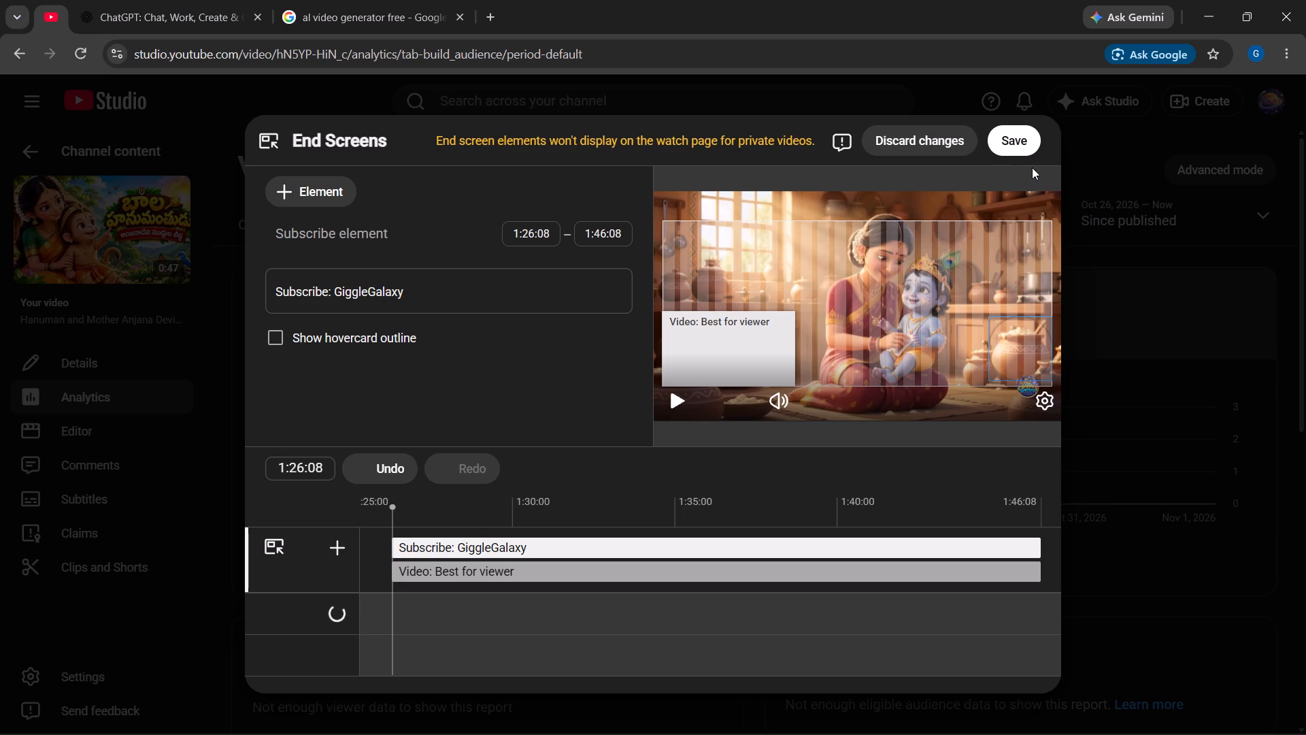
left_click(1018, 157)
left_click(1012, 152)
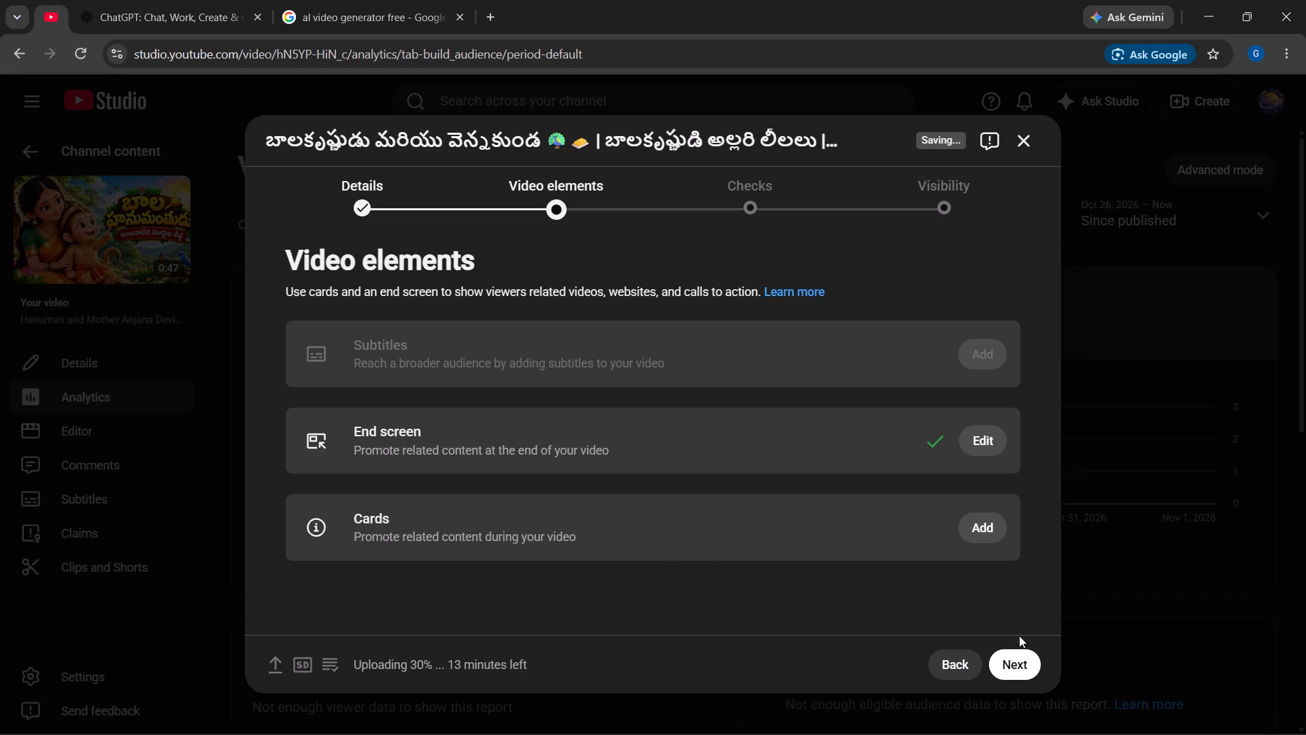
Continue past the Checks stage to the Visibility stage of the upload.
left_click(1024, 664)
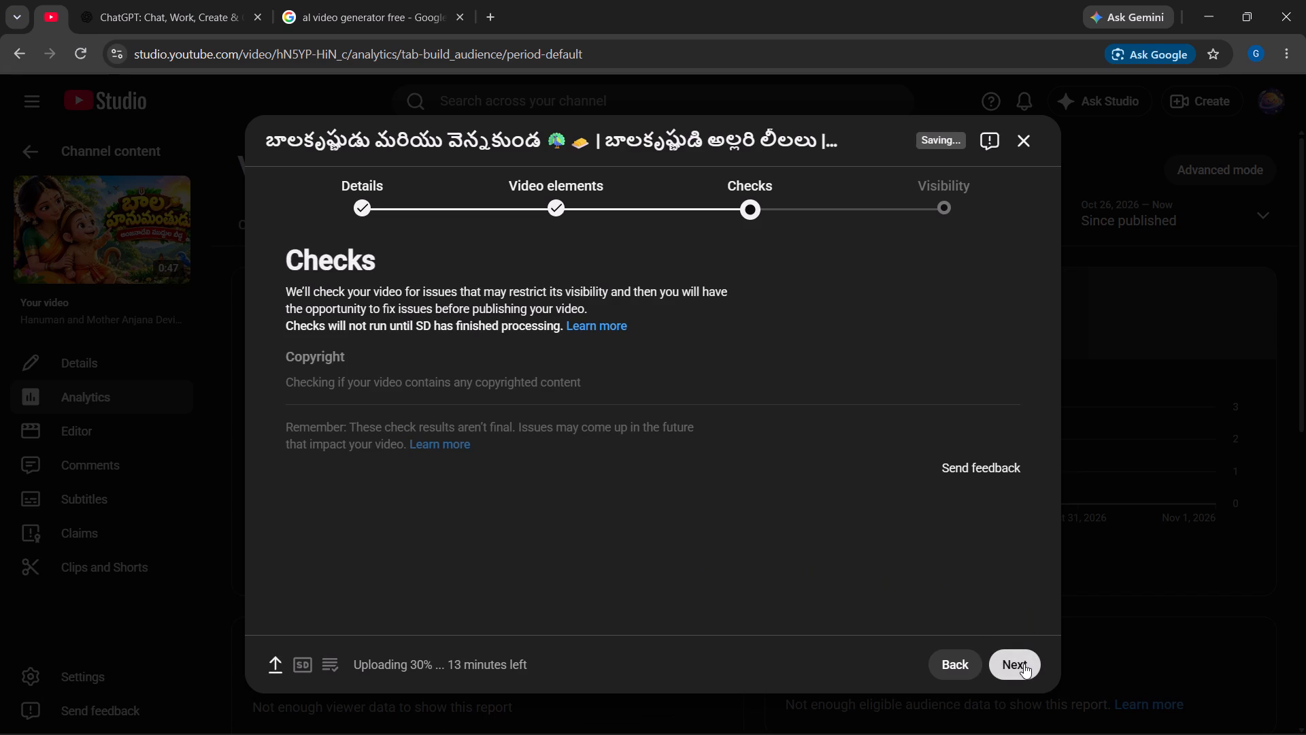
left_click(1024, 664)
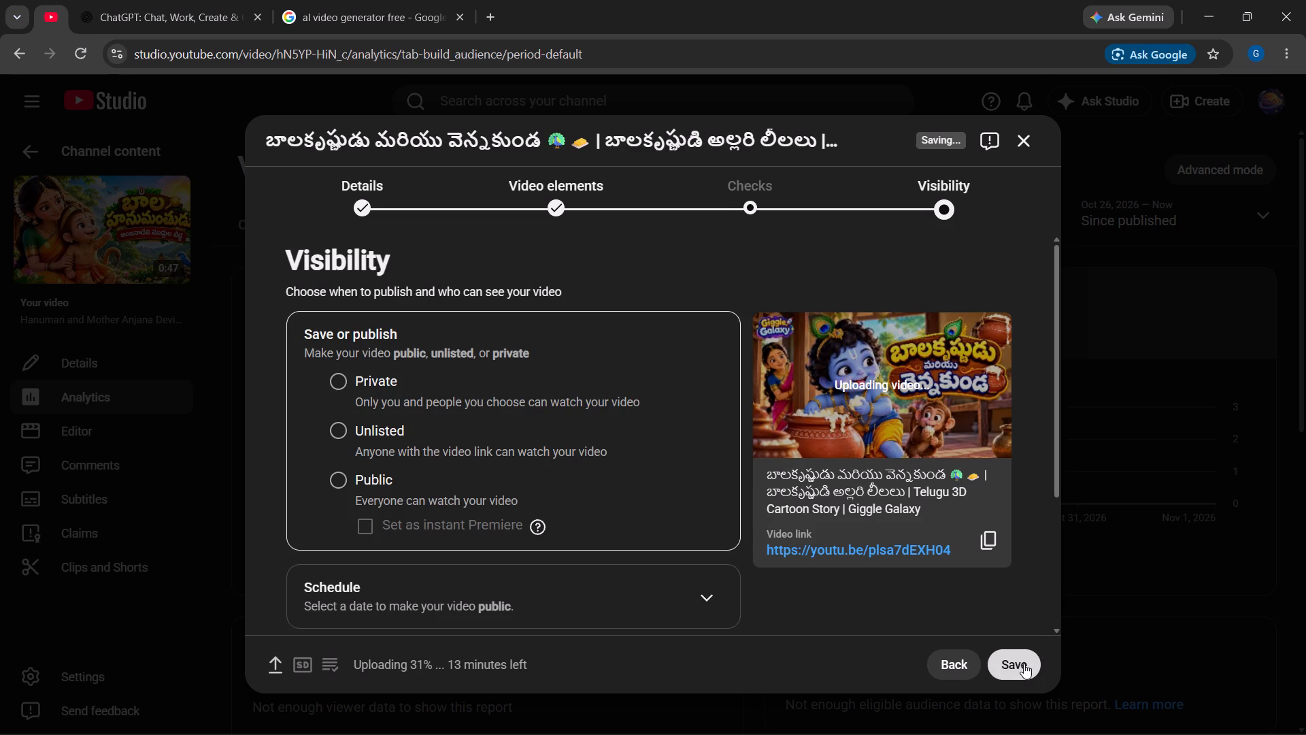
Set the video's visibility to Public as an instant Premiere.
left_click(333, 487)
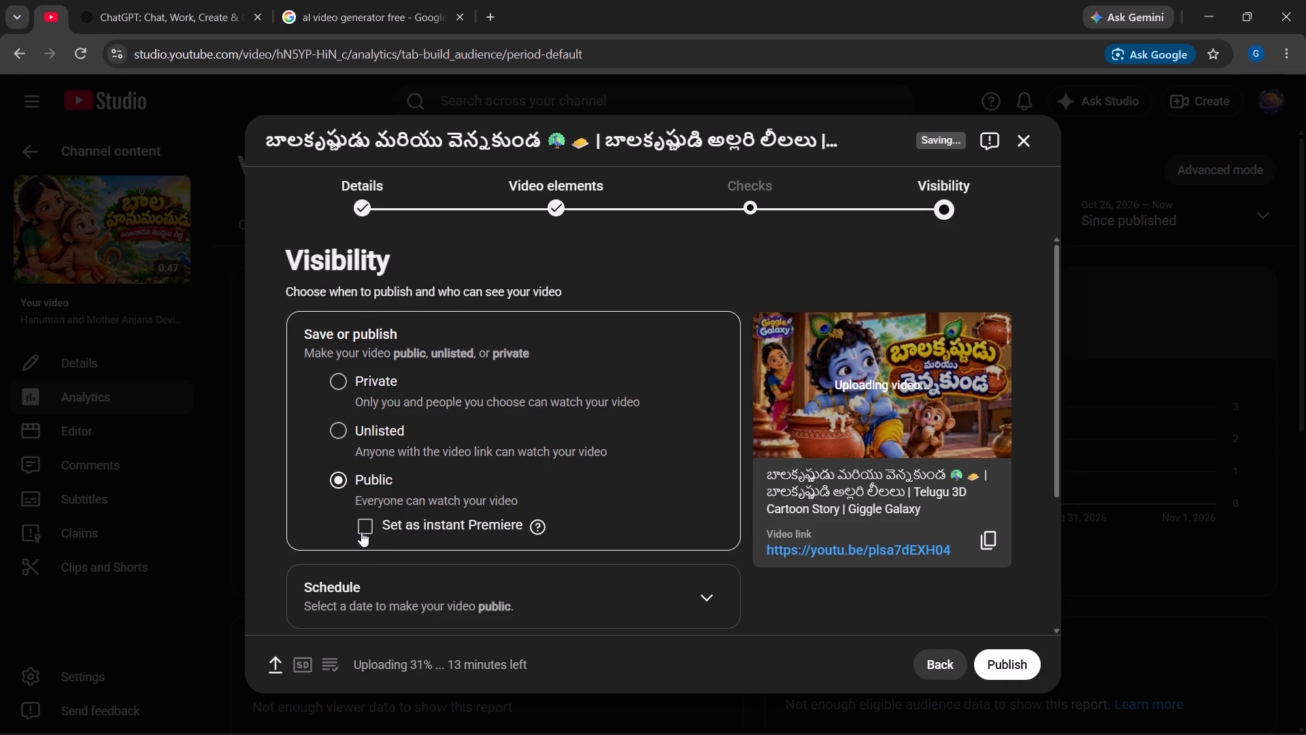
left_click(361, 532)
Switch the video to scheduled publishing and set the public date to Oct 27, 2026.
scroll(300, 231, "up", 1)
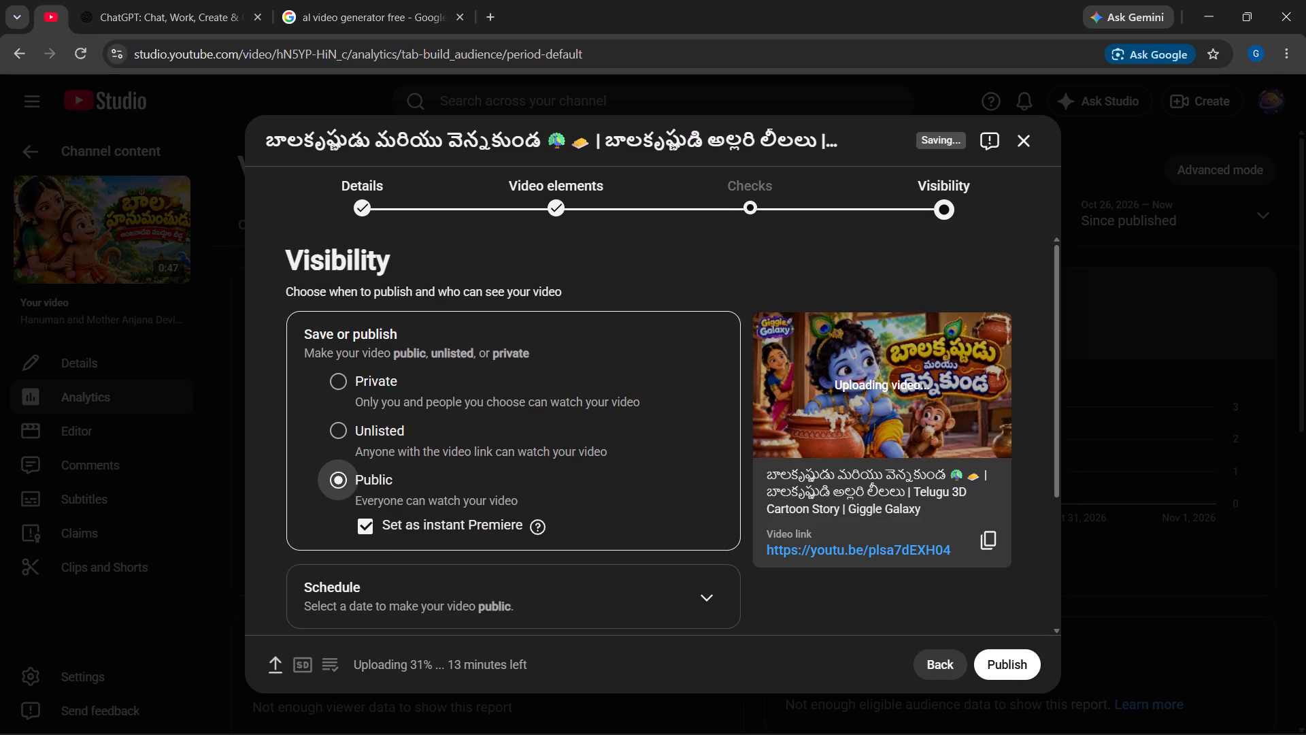
scroll(361, 281, "down", 3)
left_click(434, 369)
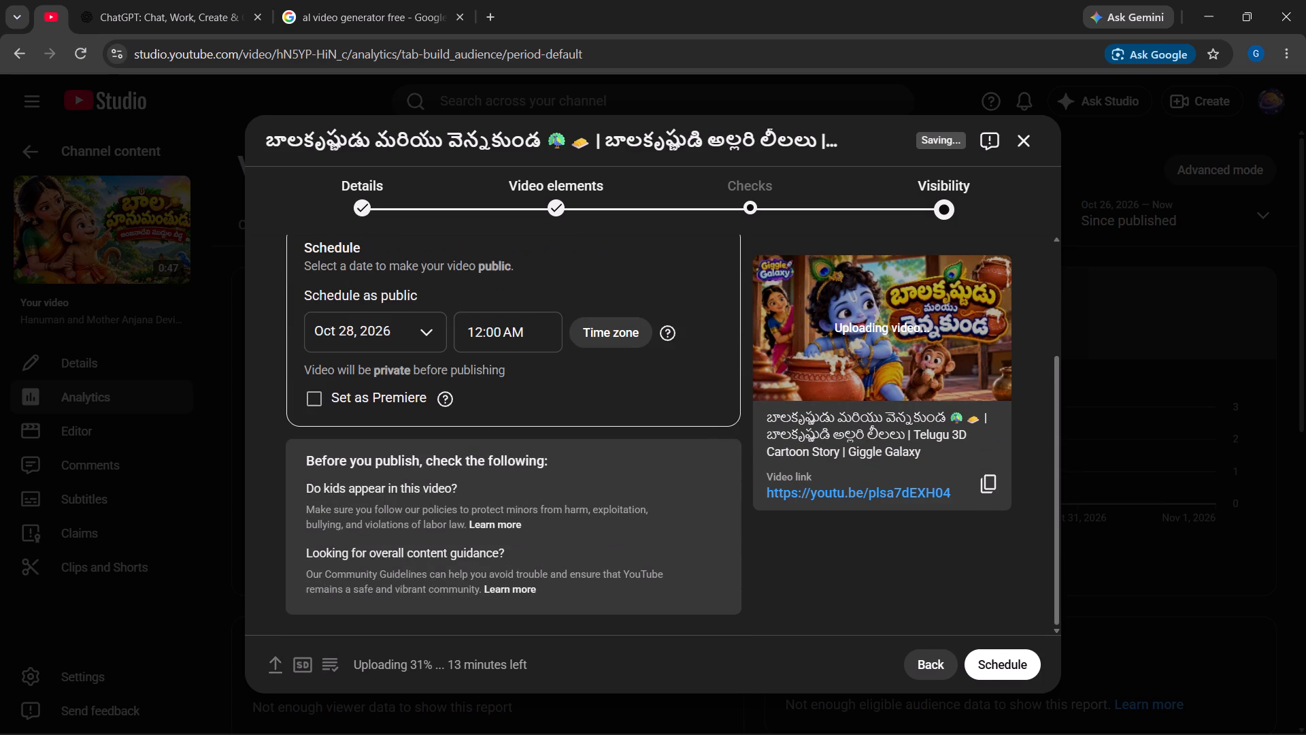
scroll(434, 369, "down", 1)
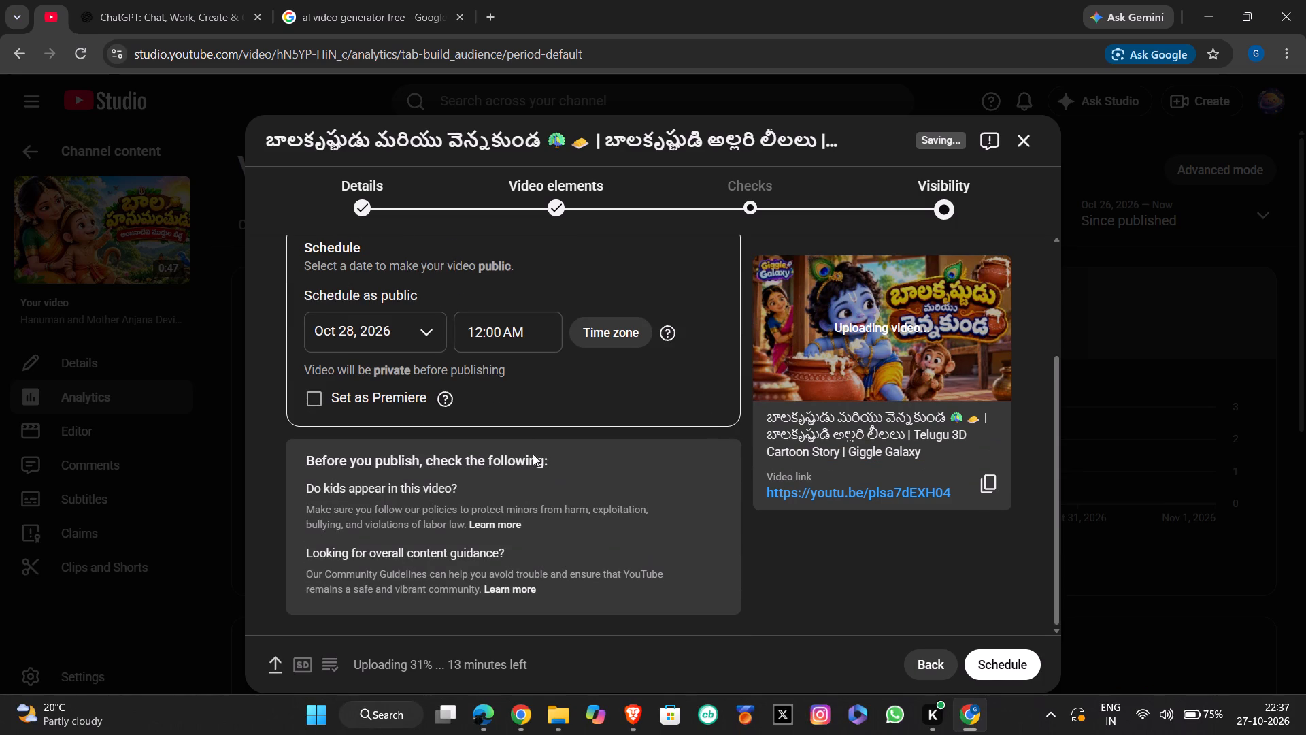
left_click(428, 325)
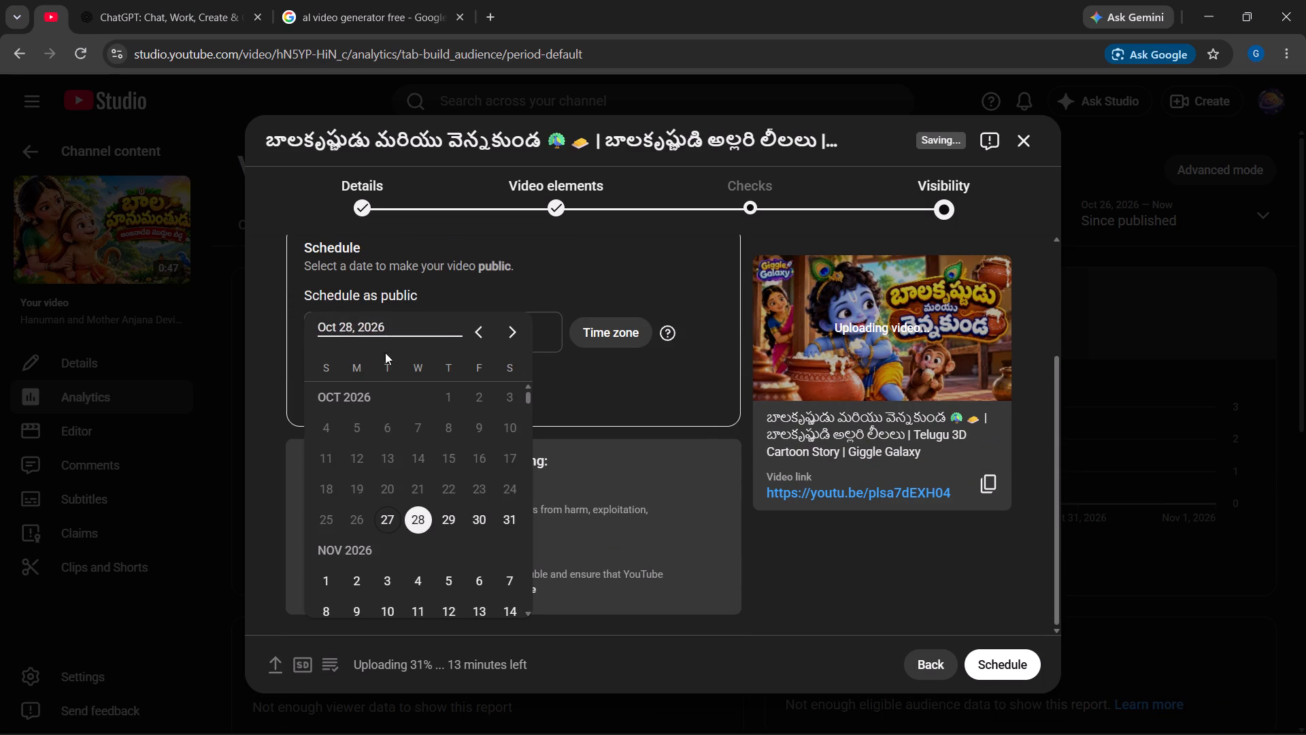
left_click(378, 504)
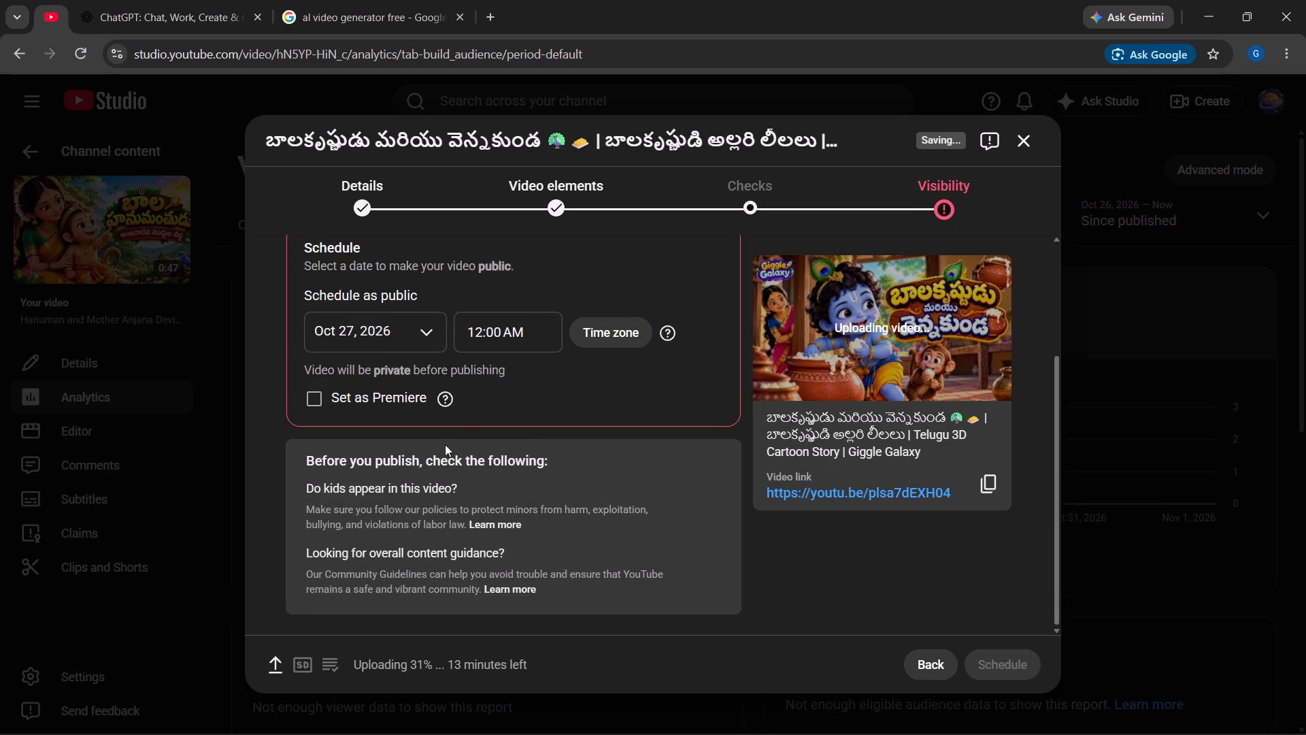
Set the scheduled publishing time to 10:40 PM and submit the video's schedule.
left_click(520, 323)
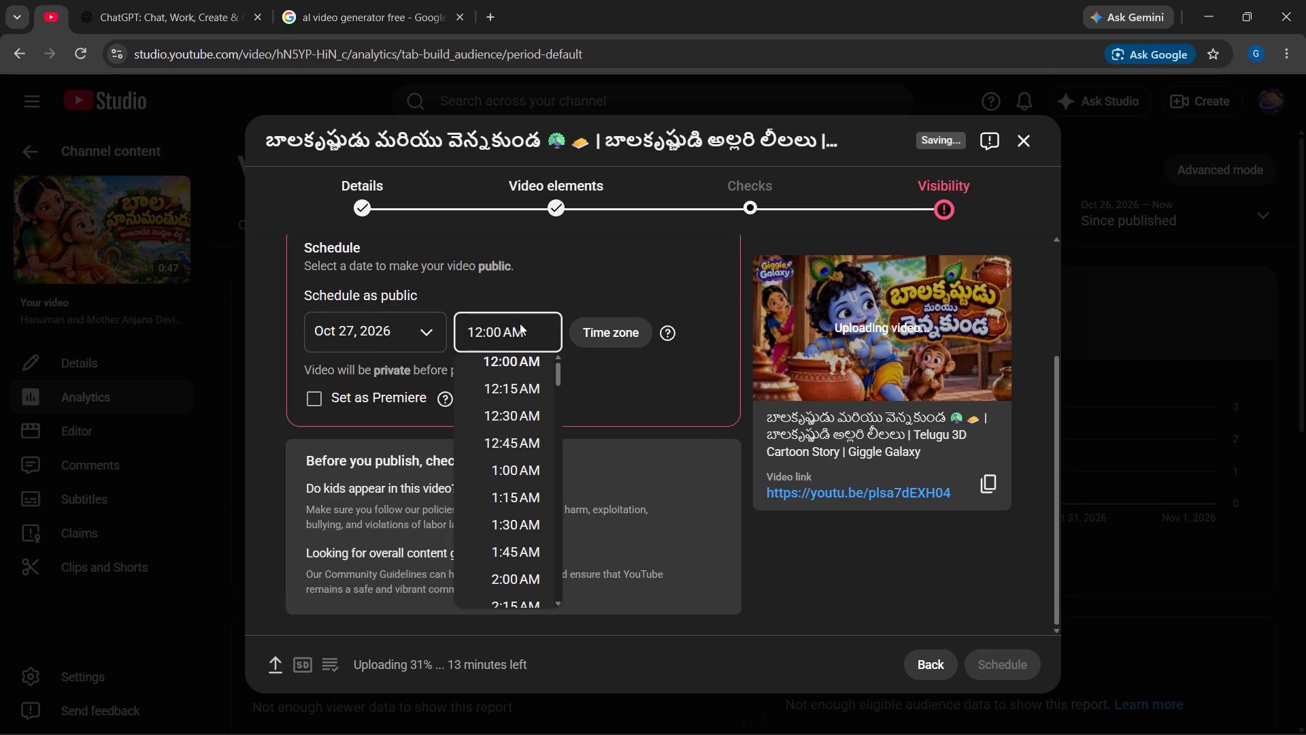
key("BackSpace")
key("BackSpace")
key("BackSpace")
key("BackSpace")
key("BackSpace")
key("BackSpace")
key("BackSpace")
key("BackSpace")
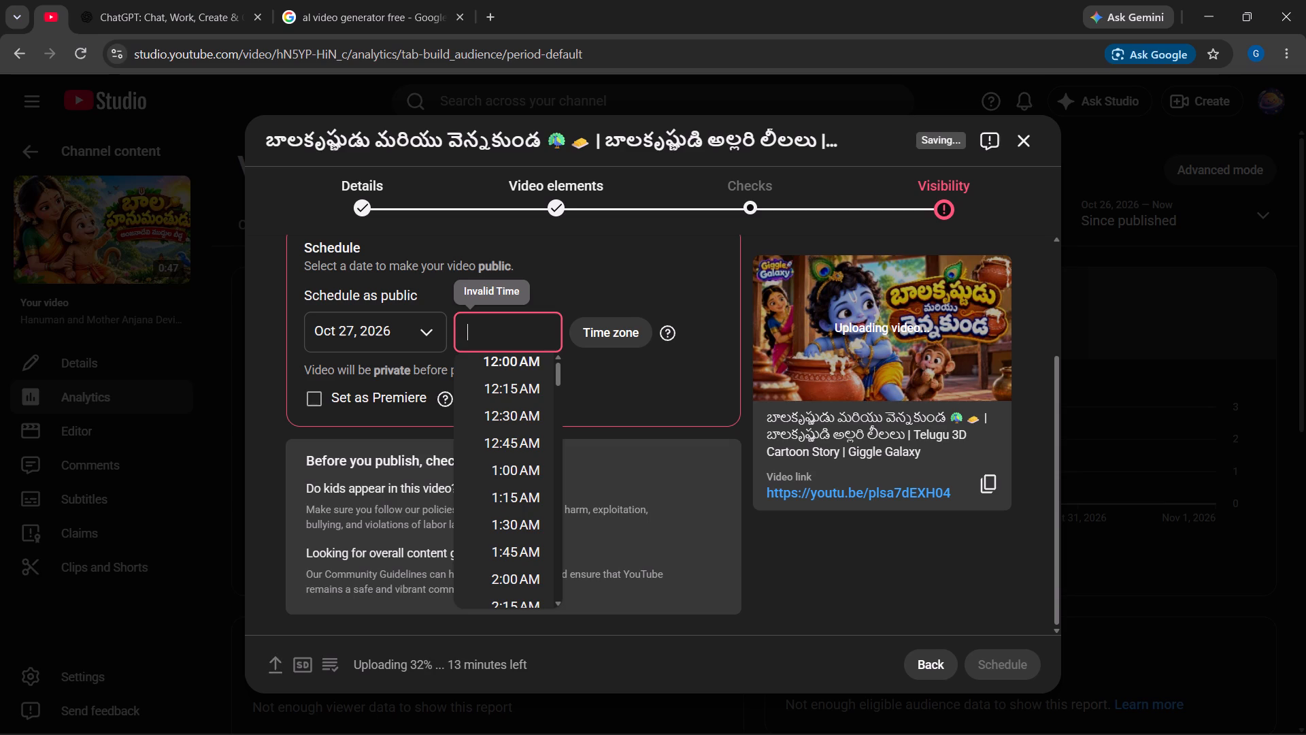
type("22")
key("BackSpace")
key("BackSpace")
type("10")
key("shift+colon")
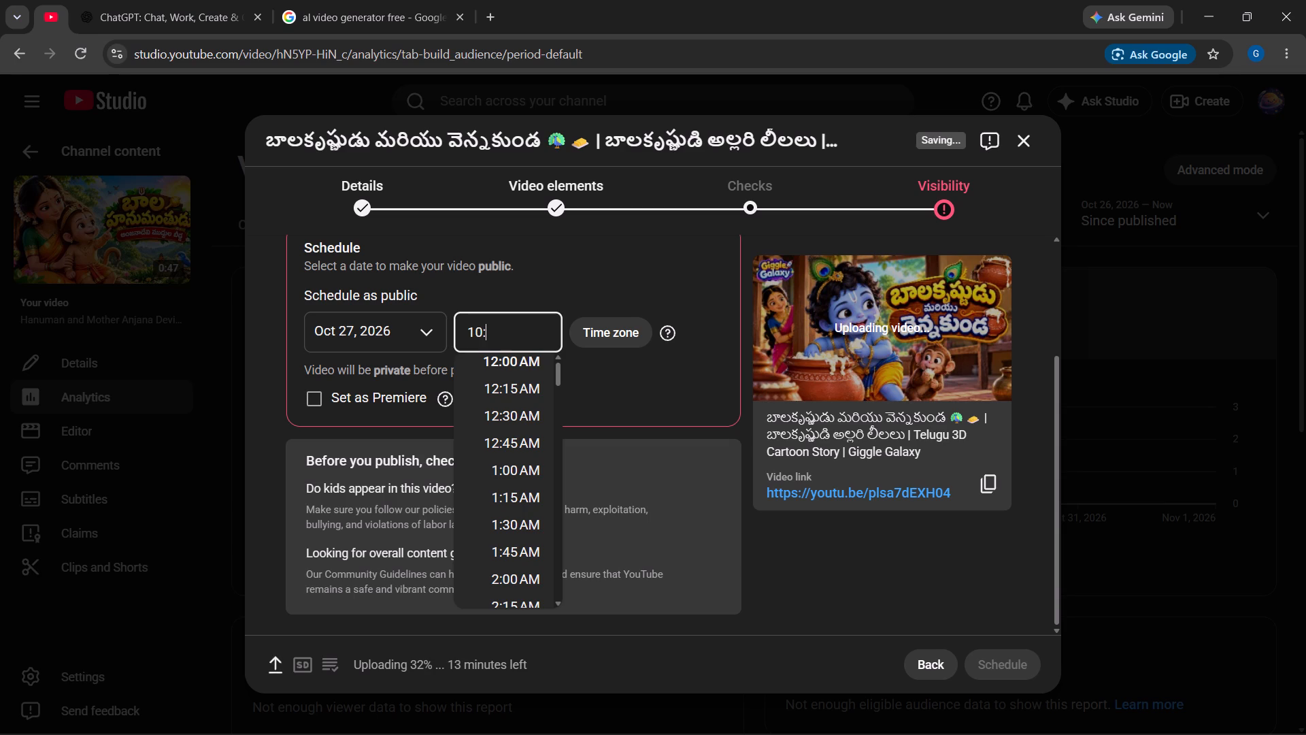
type("40")
type("pm")
key("Return")
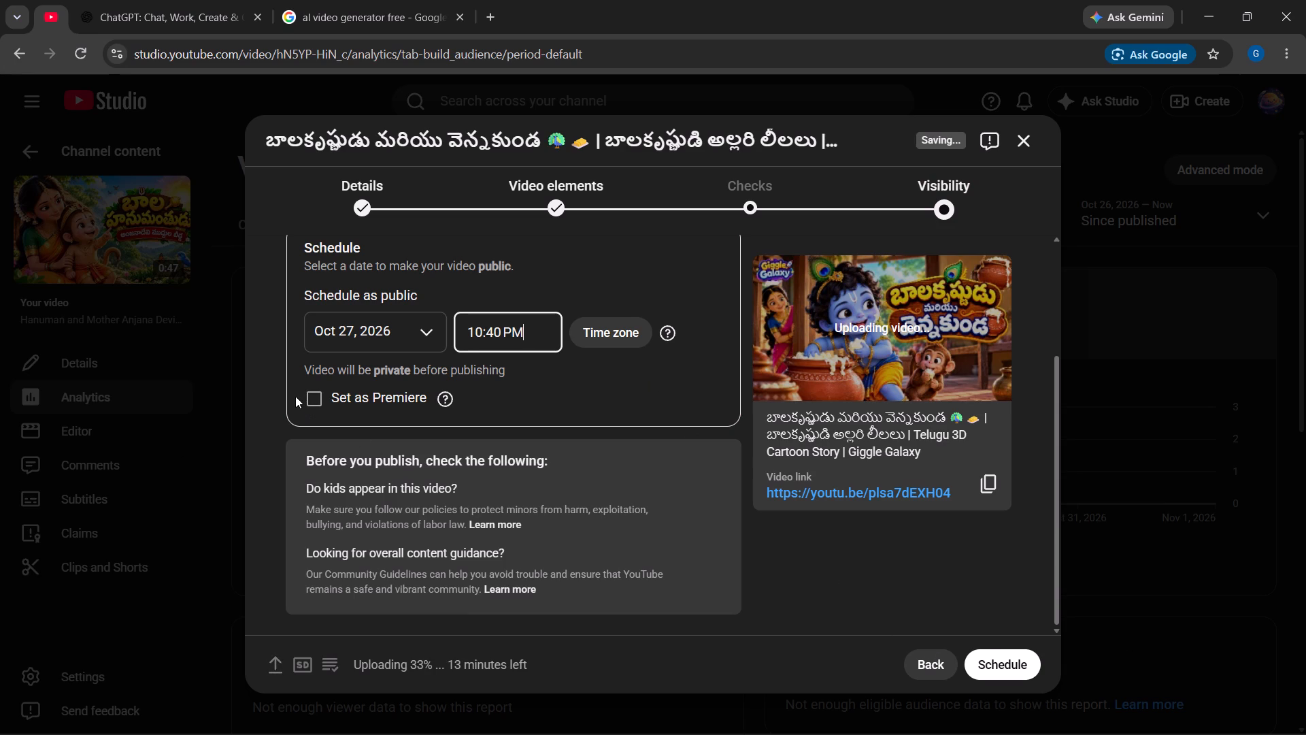
left_click(1020, 664)
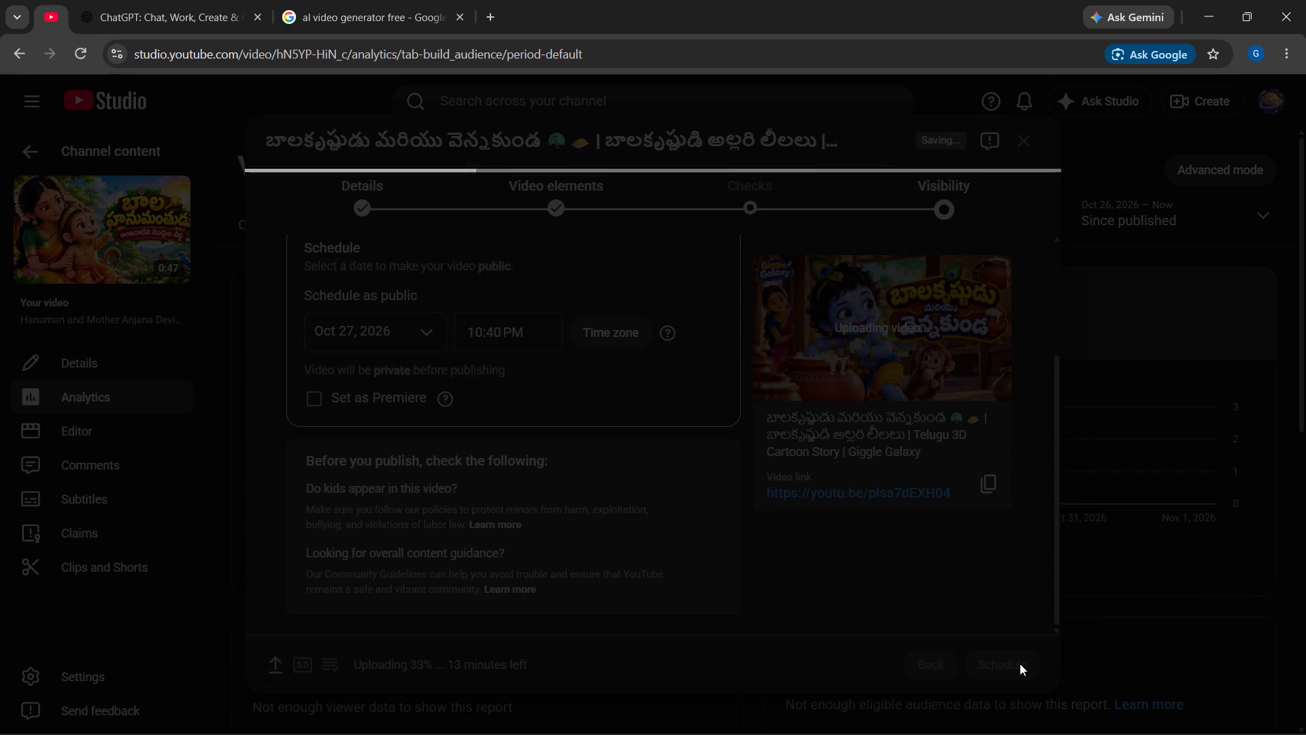
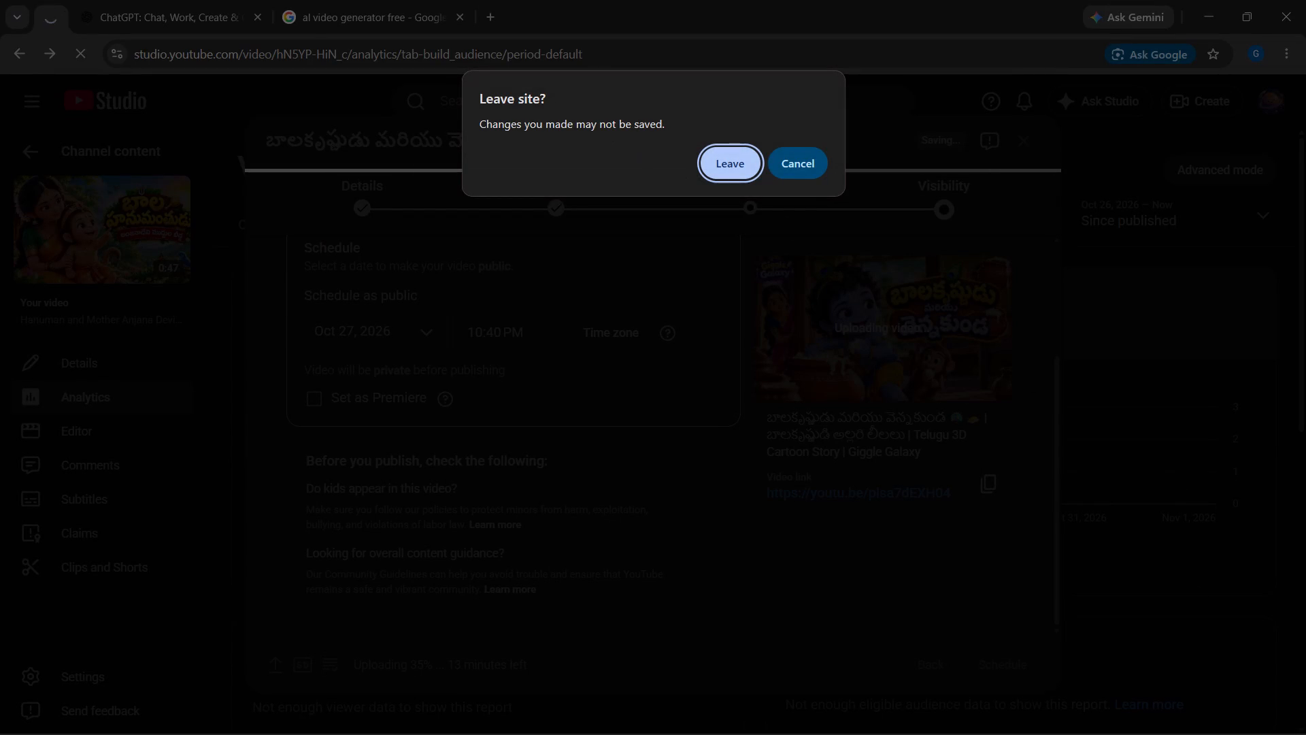
left_click(790, 154)
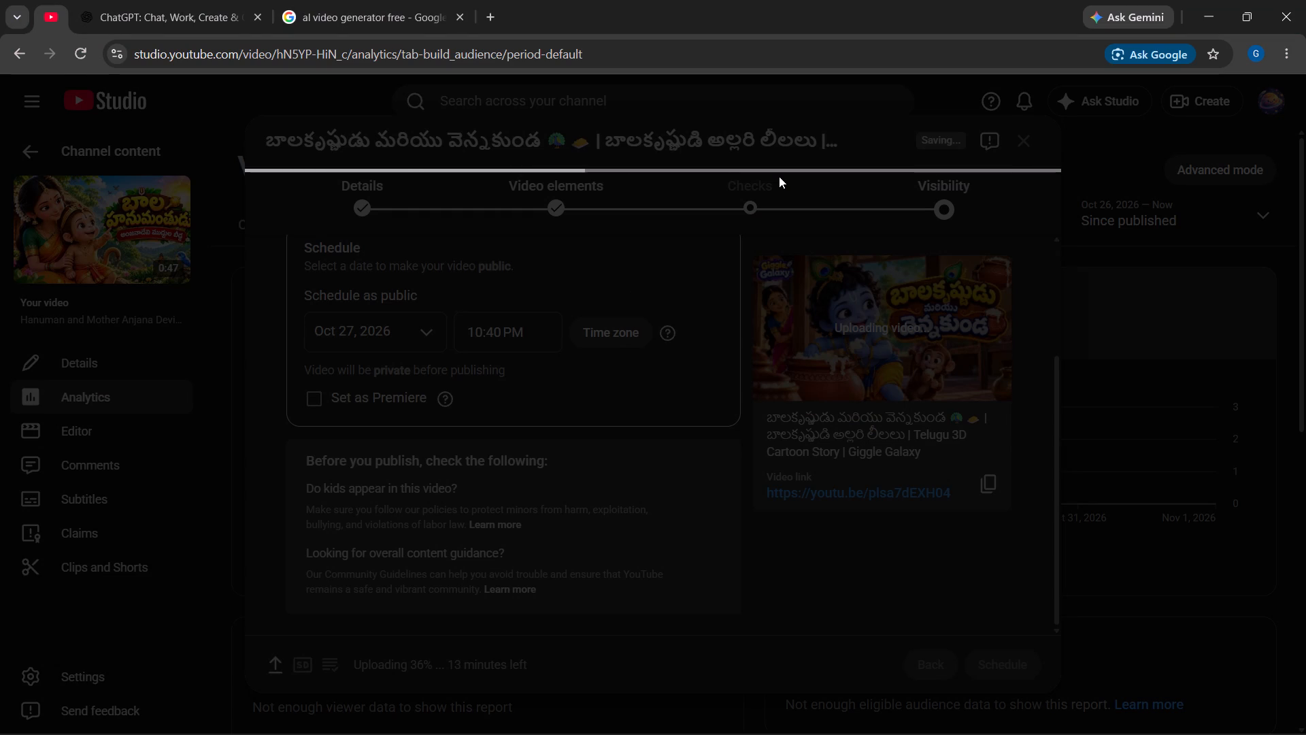
Reload the YouTube Studio page despite the unsaved changes.
left_click(76, 54)
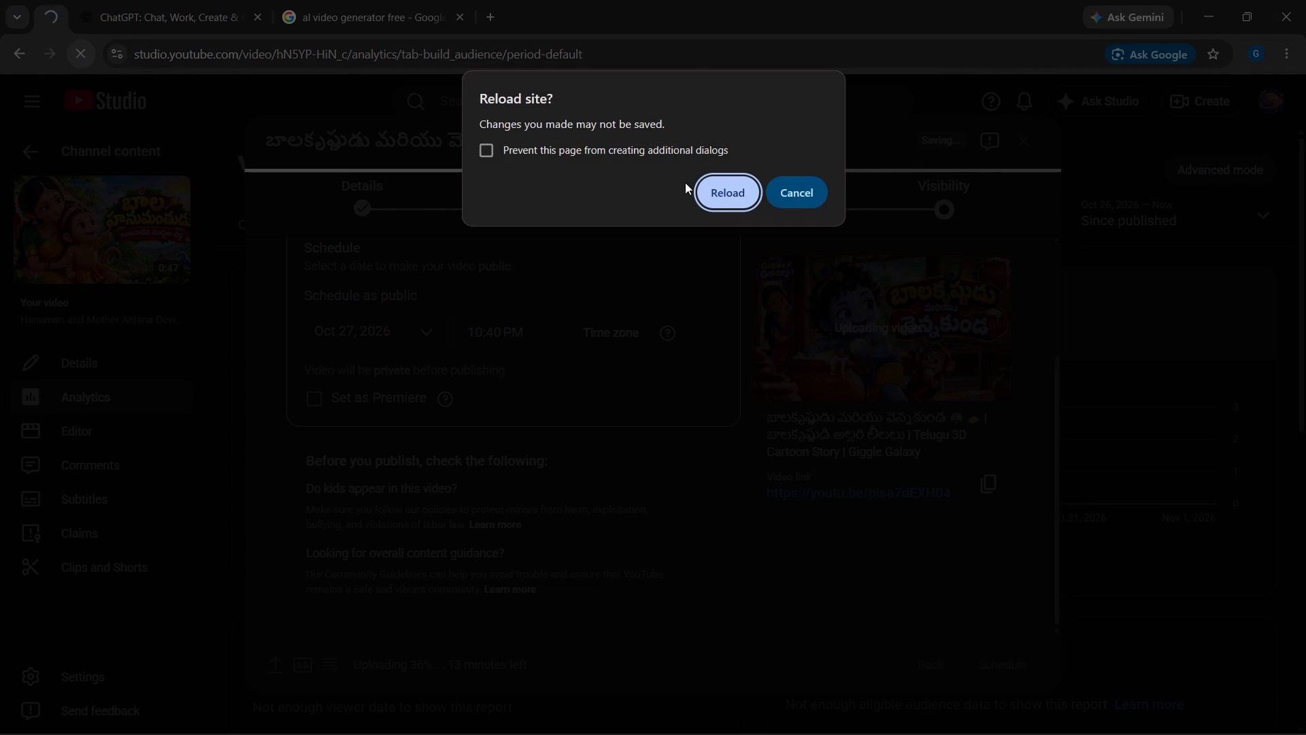
left_click(692, 188)
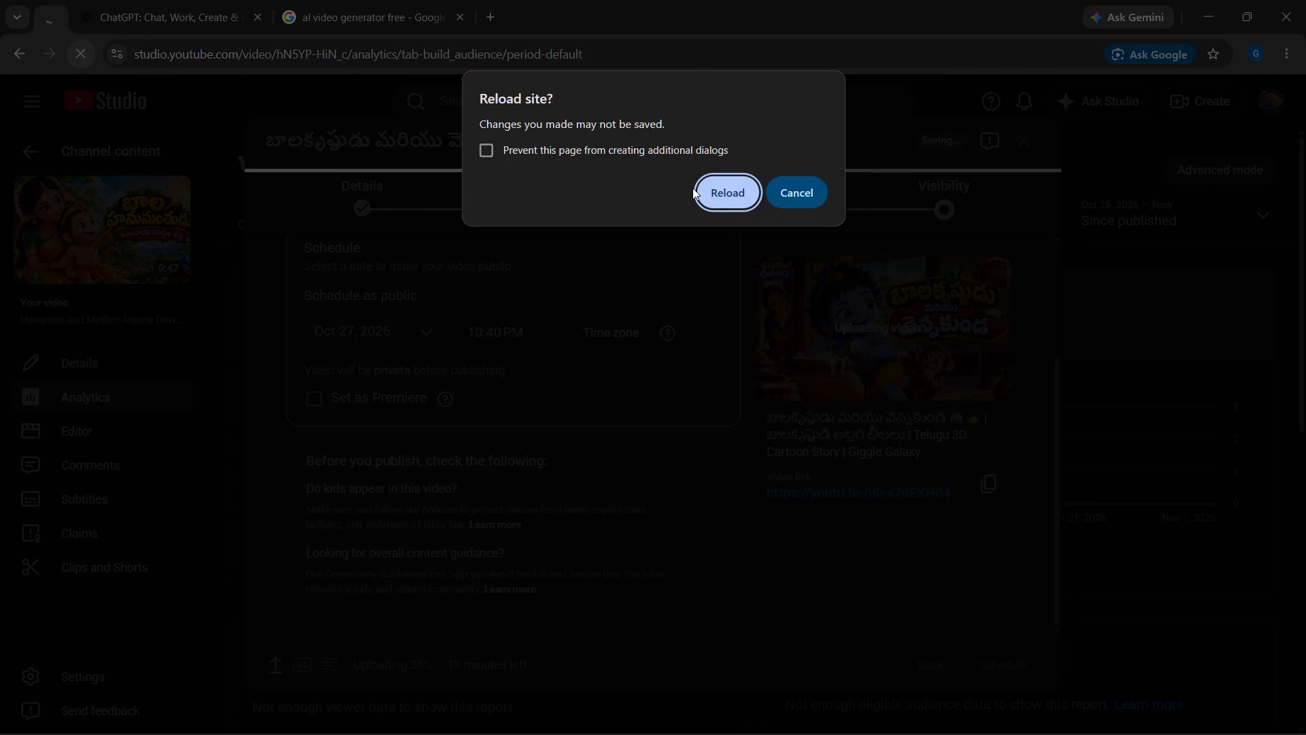
left_click(700, 190)
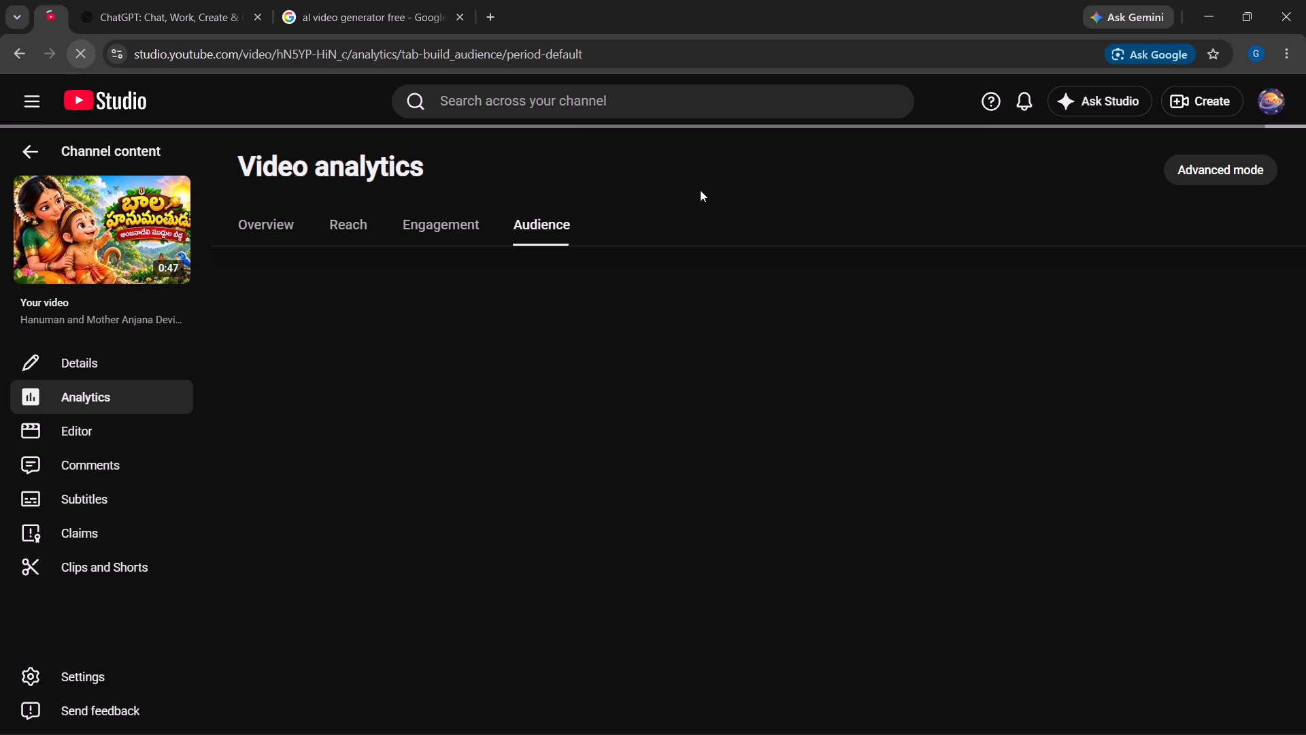
Switch the Hanuman video's analytics to the Overview and go back to the channel content list.
left_click(290, 226)
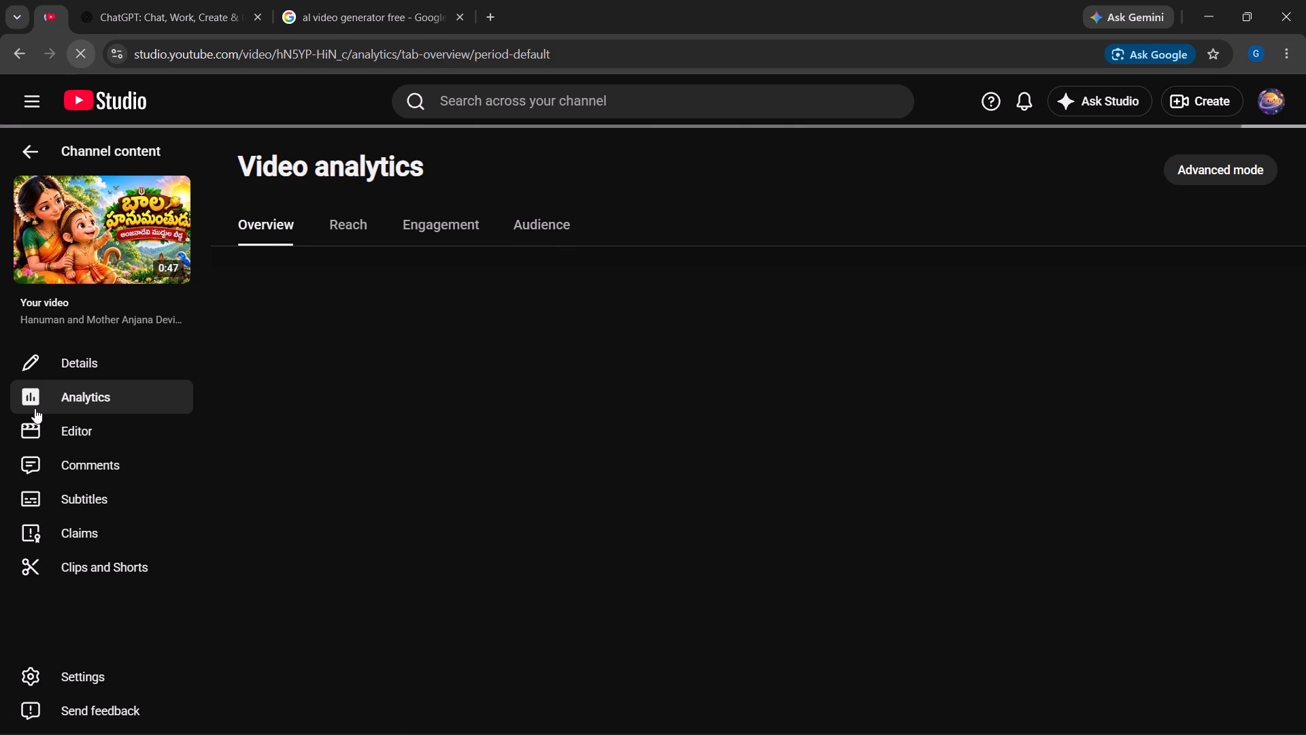
left_click(42, 156)
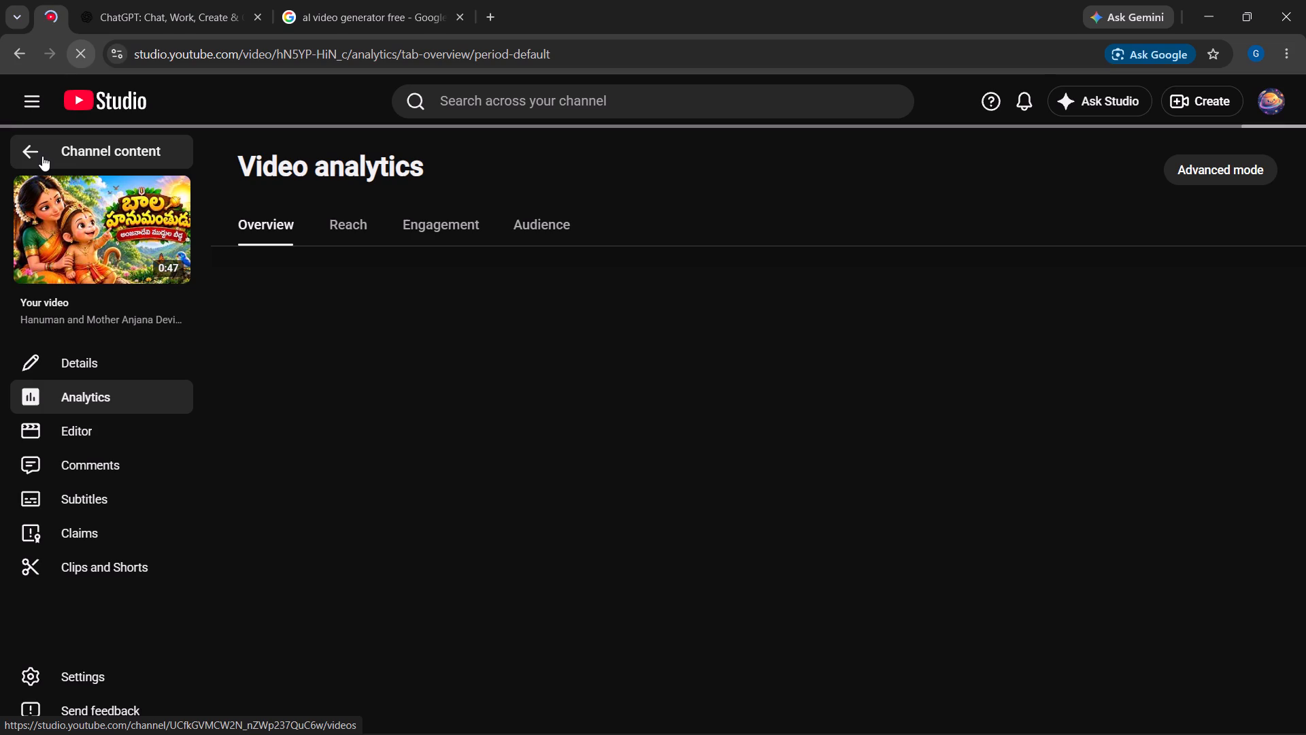
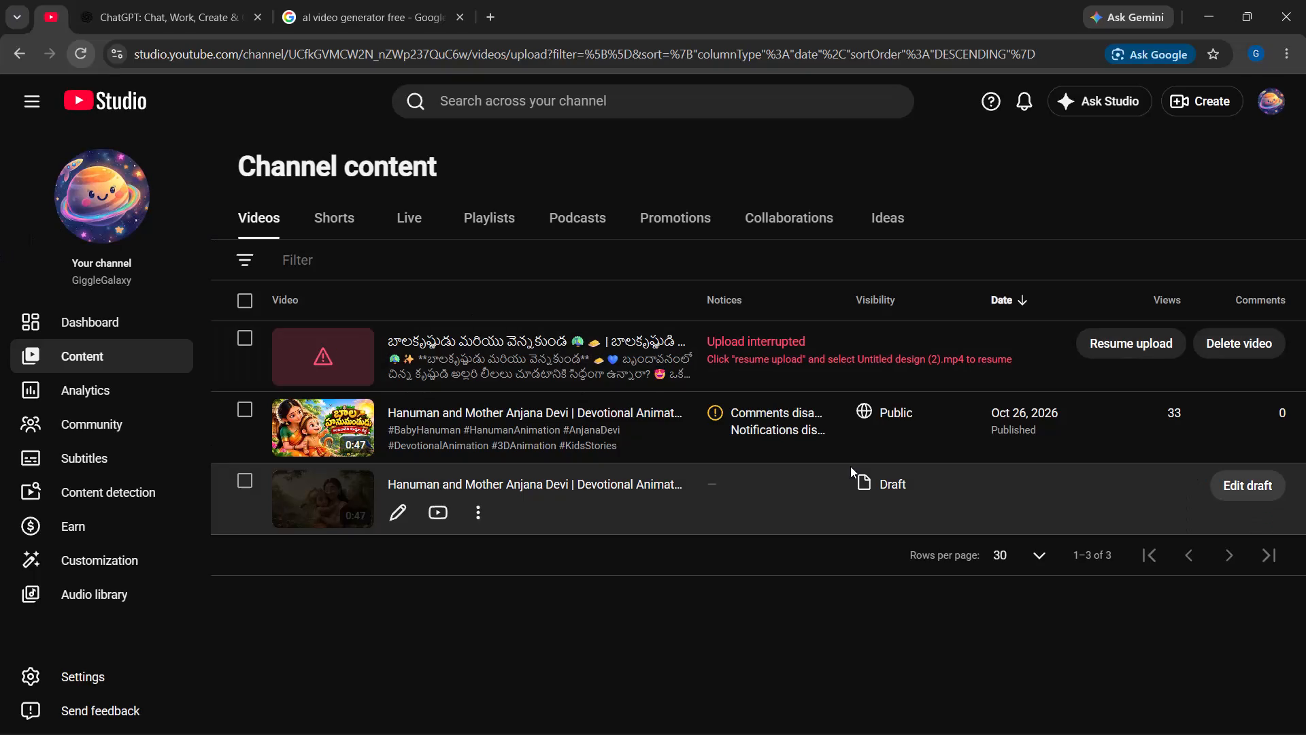
Permanently delete the interrupted baby Krishna draft video from the channel content list.
left_click(1131, 349)
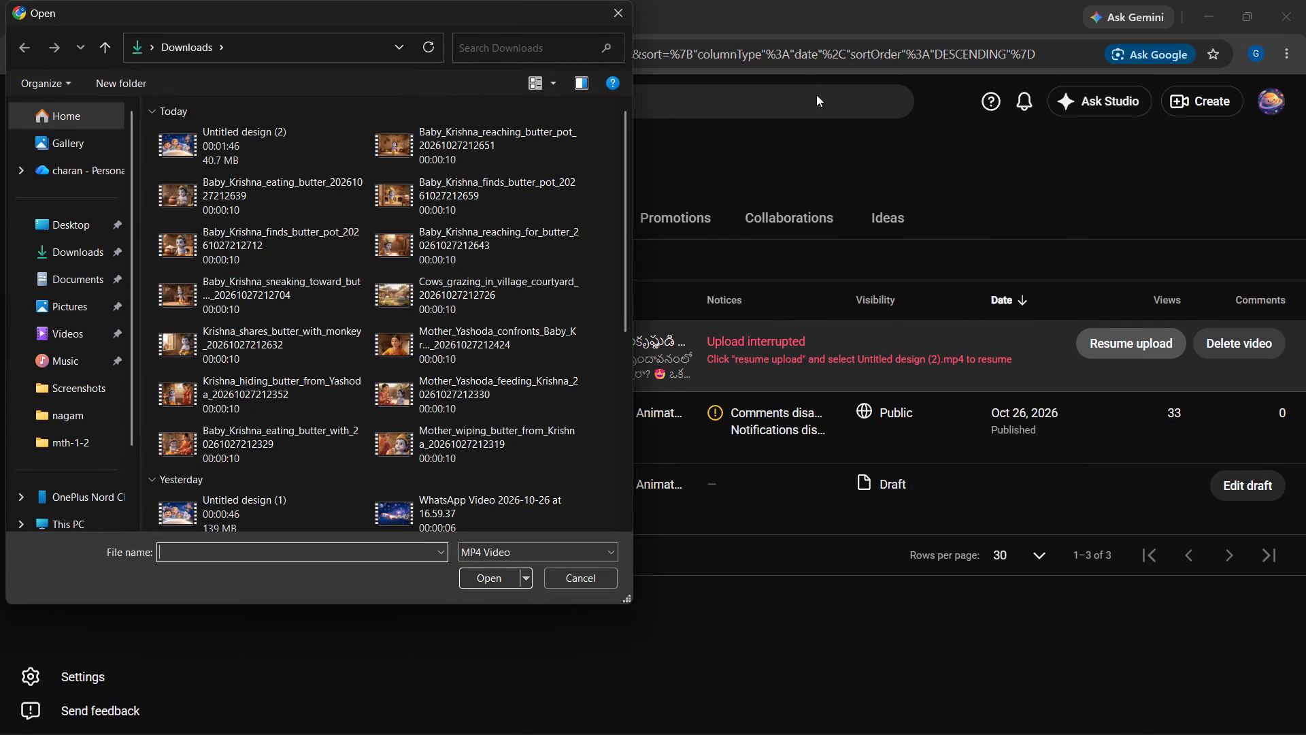
left_click(622, 7)
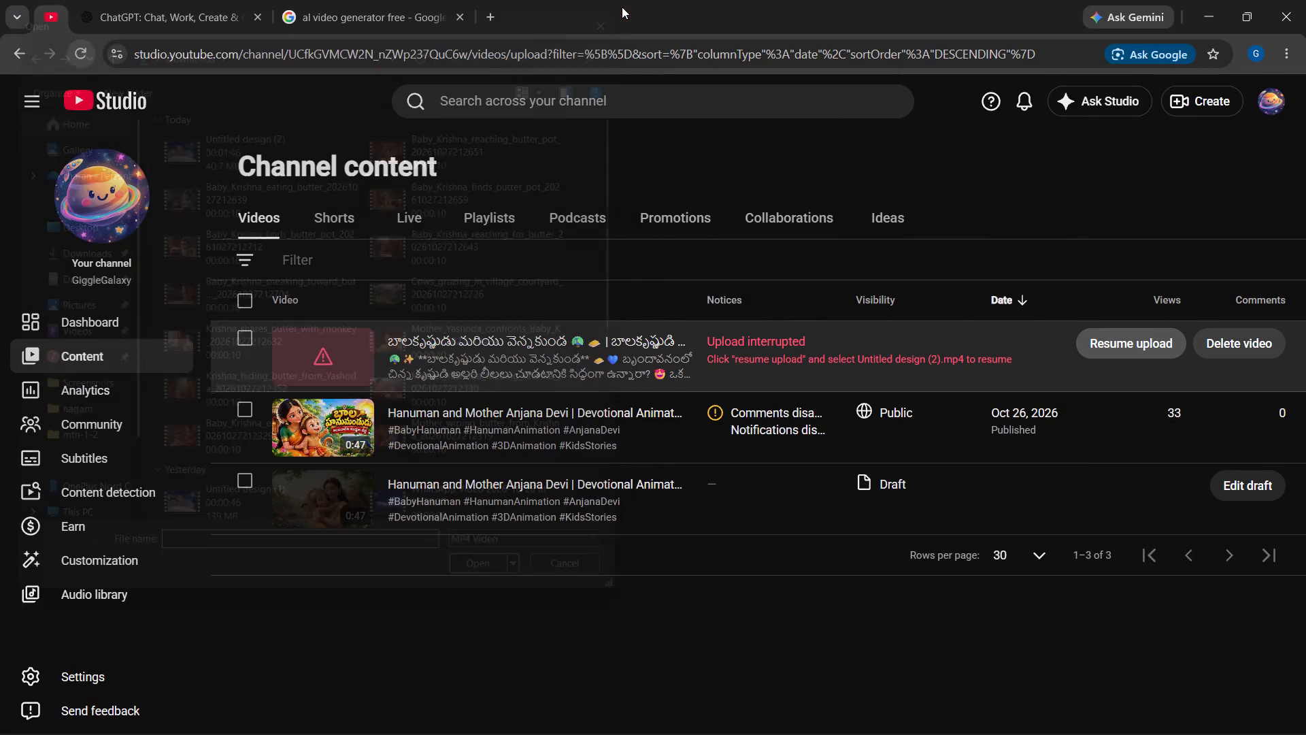
left_click(1260, 345)
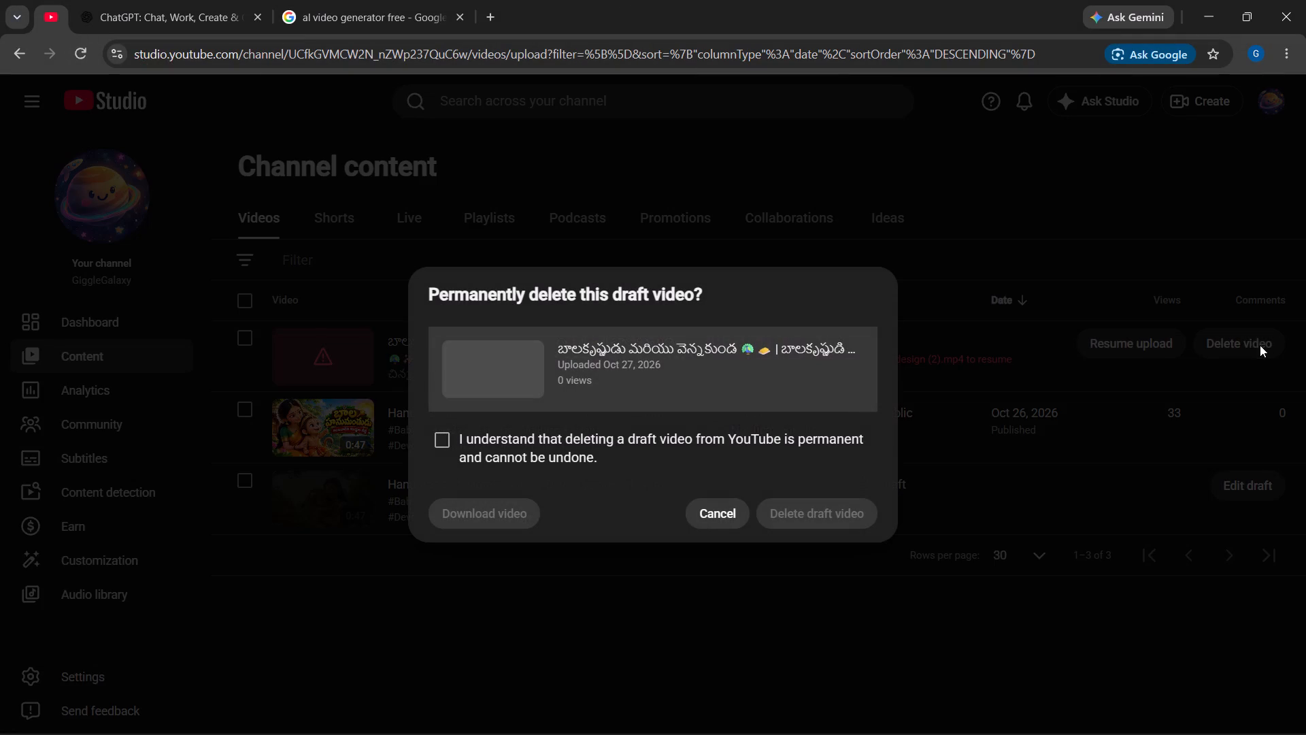
left_click(452, 433)
left_click(806, 519)
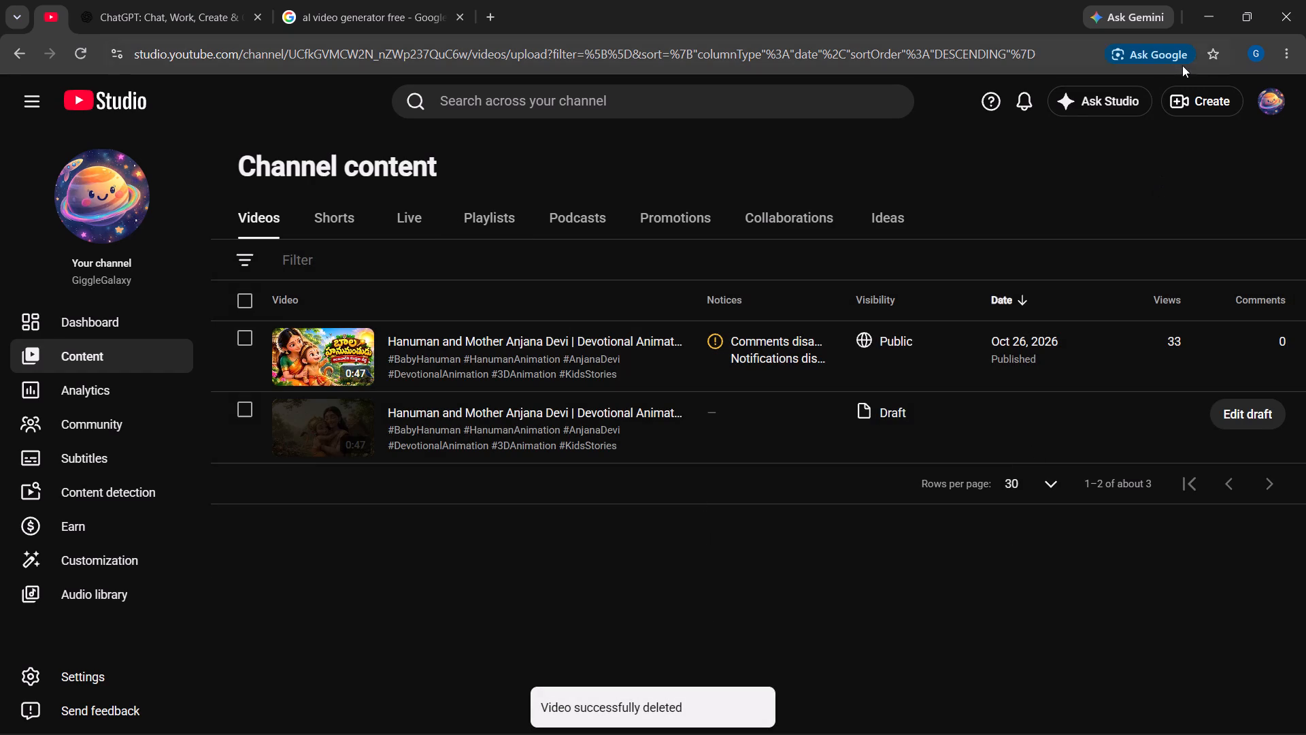
Start a new video upload with the Untitled design (2) file from Downloads.
left_click(1184, 114)
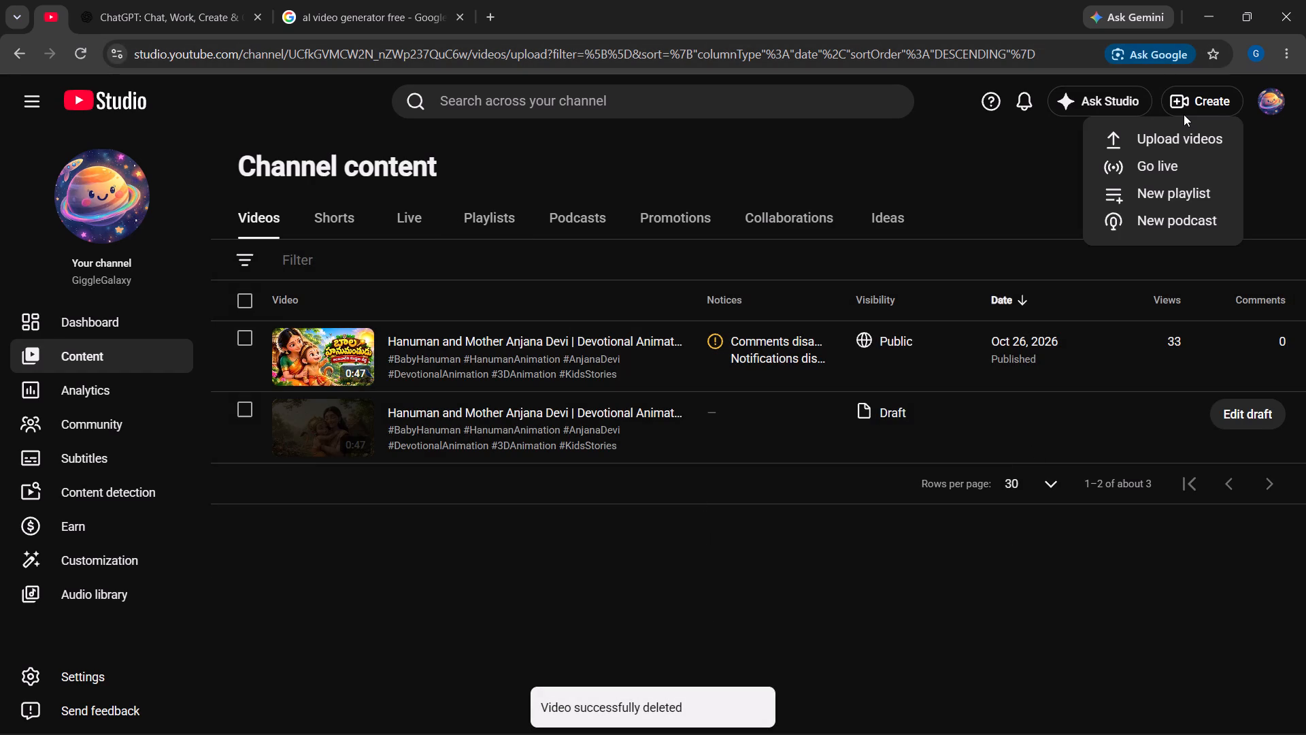
left_click(1167, 148)
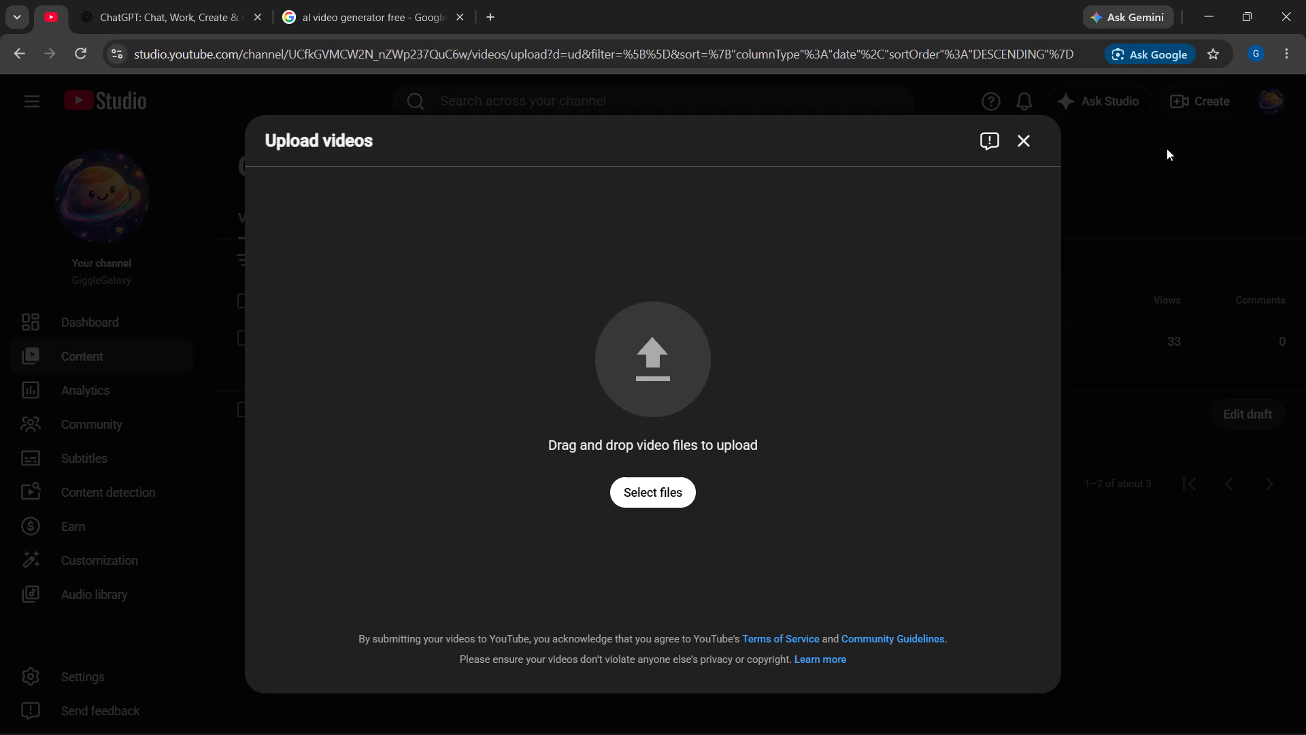
left_click(667, 494)
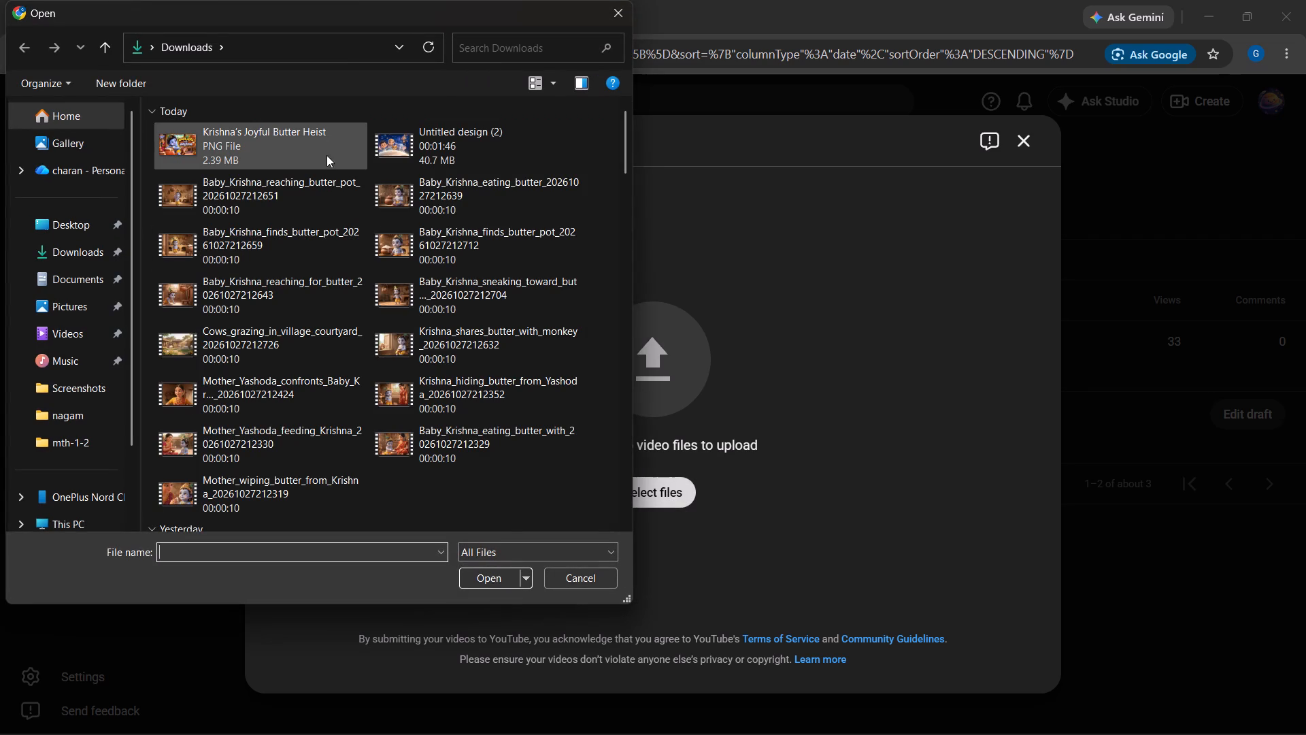
left_click(405, 161)
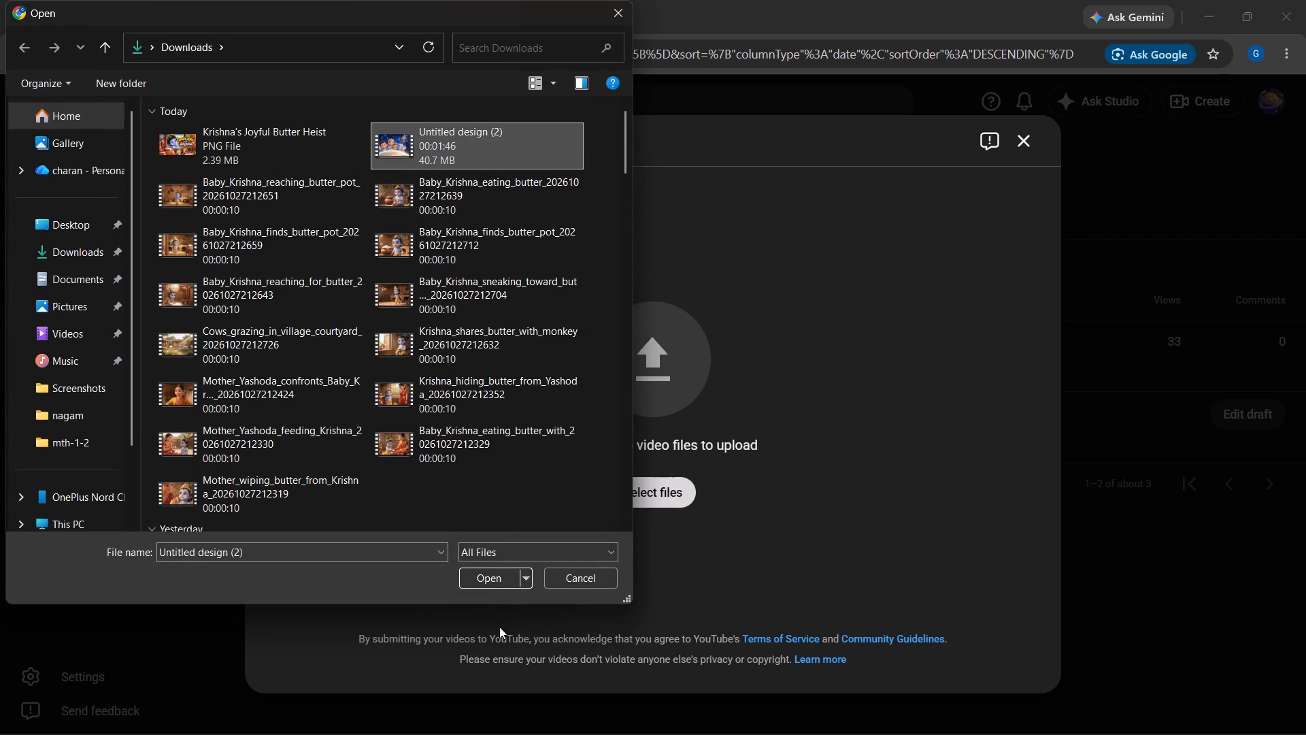
left_click(484, 581)
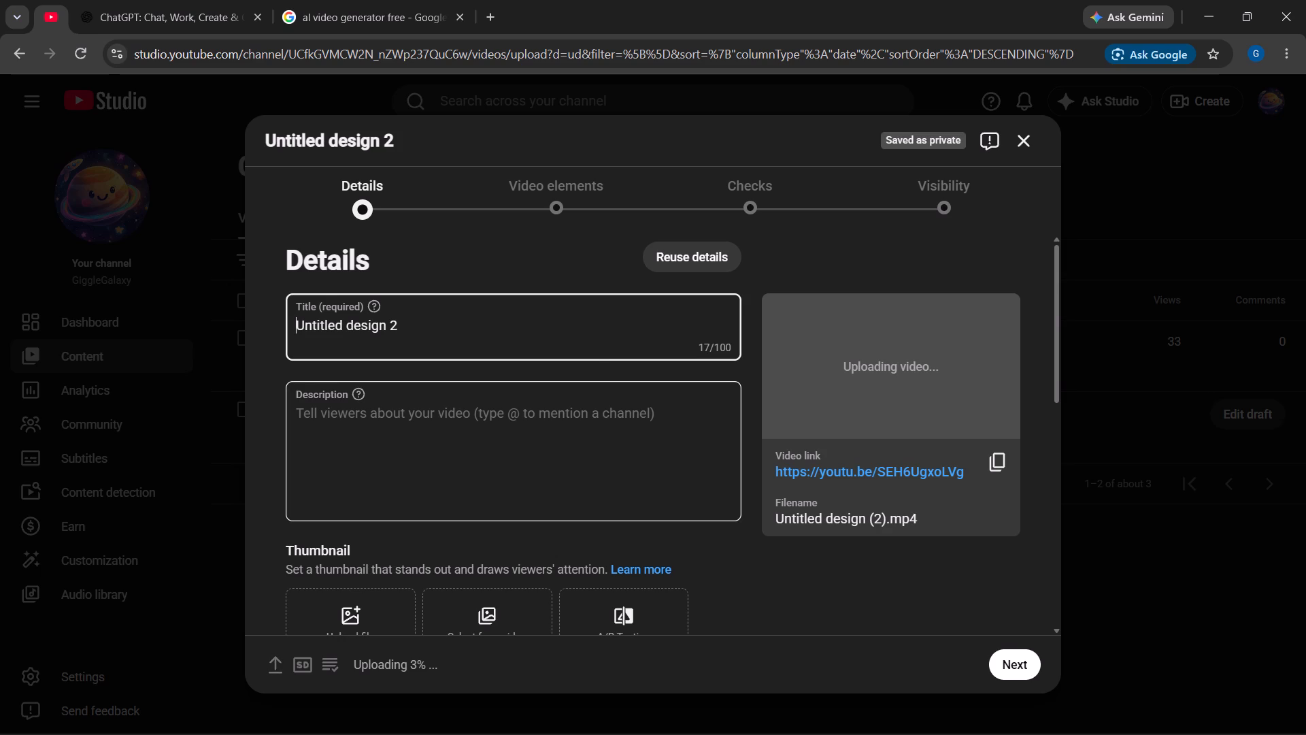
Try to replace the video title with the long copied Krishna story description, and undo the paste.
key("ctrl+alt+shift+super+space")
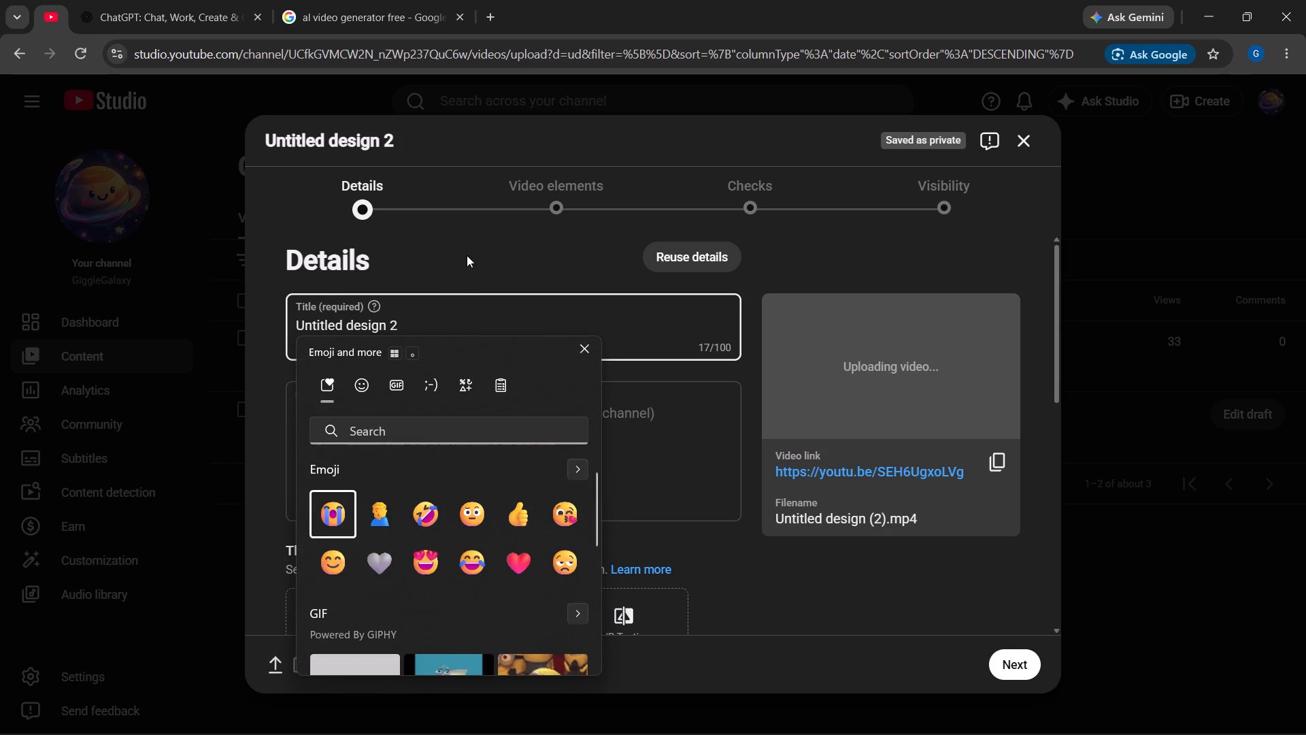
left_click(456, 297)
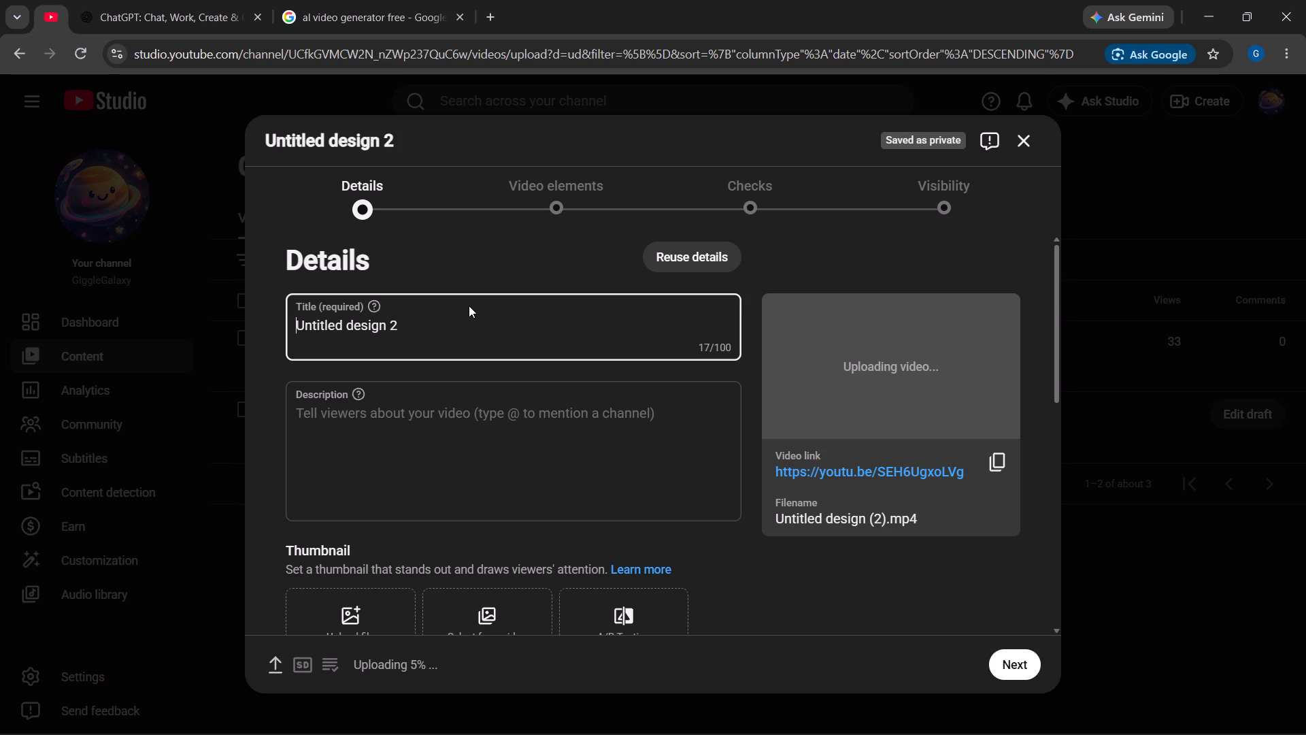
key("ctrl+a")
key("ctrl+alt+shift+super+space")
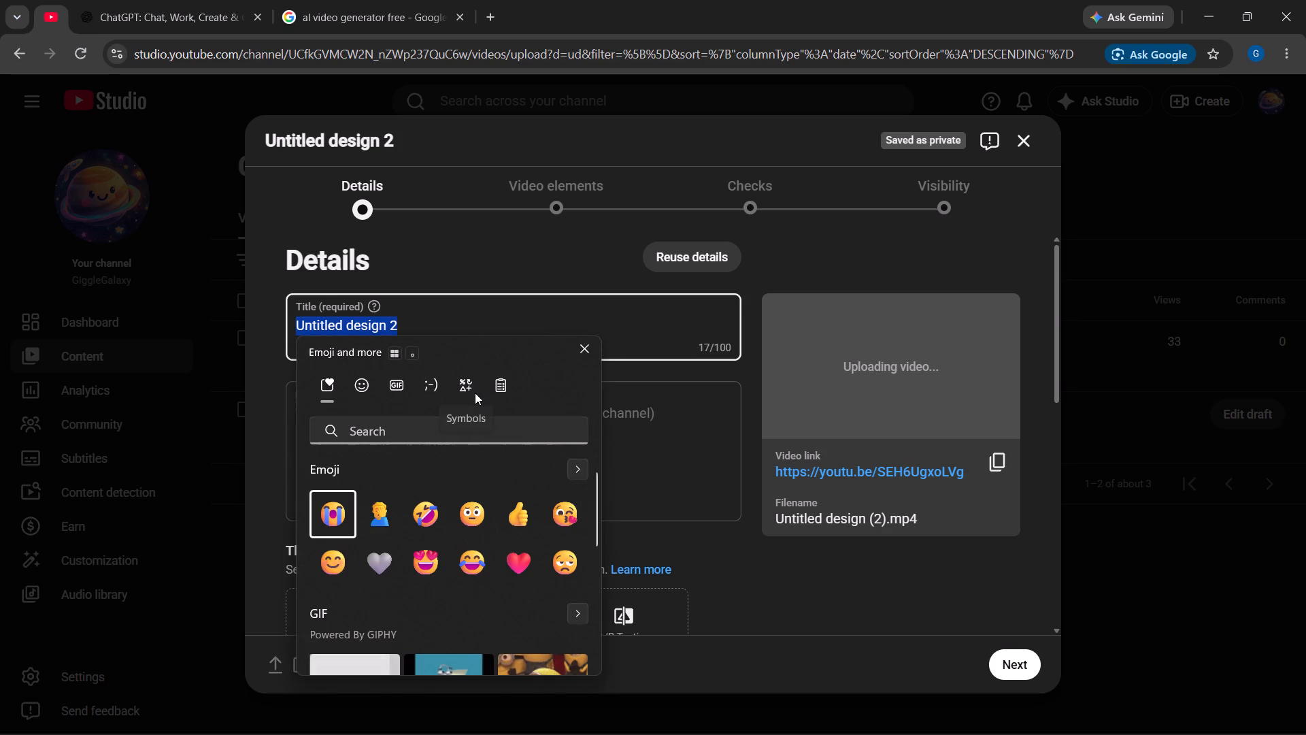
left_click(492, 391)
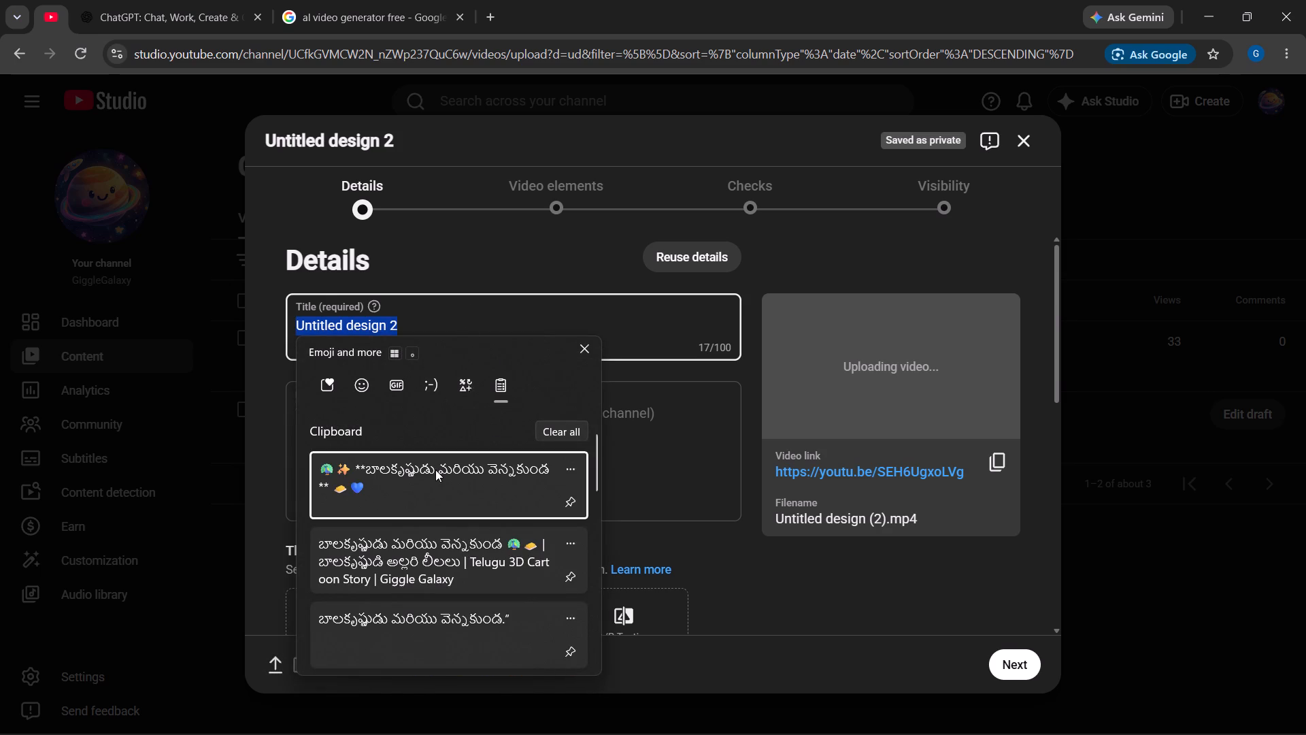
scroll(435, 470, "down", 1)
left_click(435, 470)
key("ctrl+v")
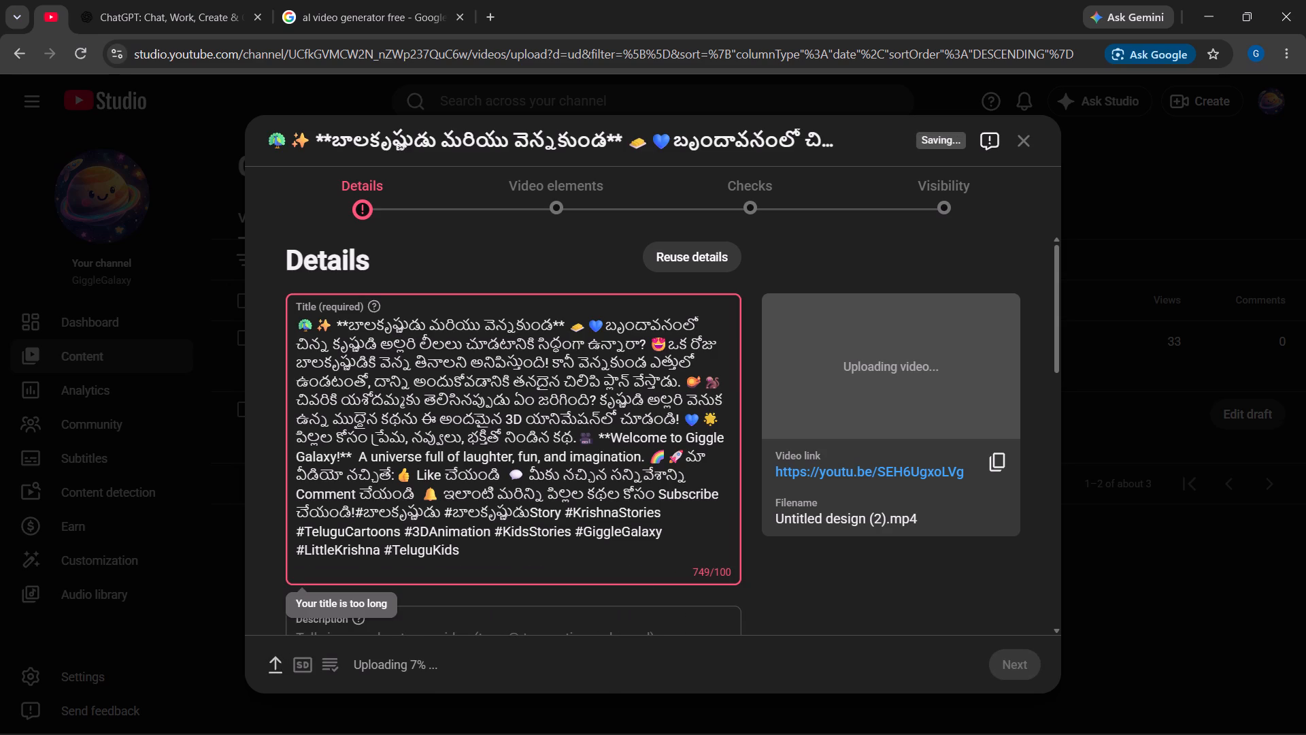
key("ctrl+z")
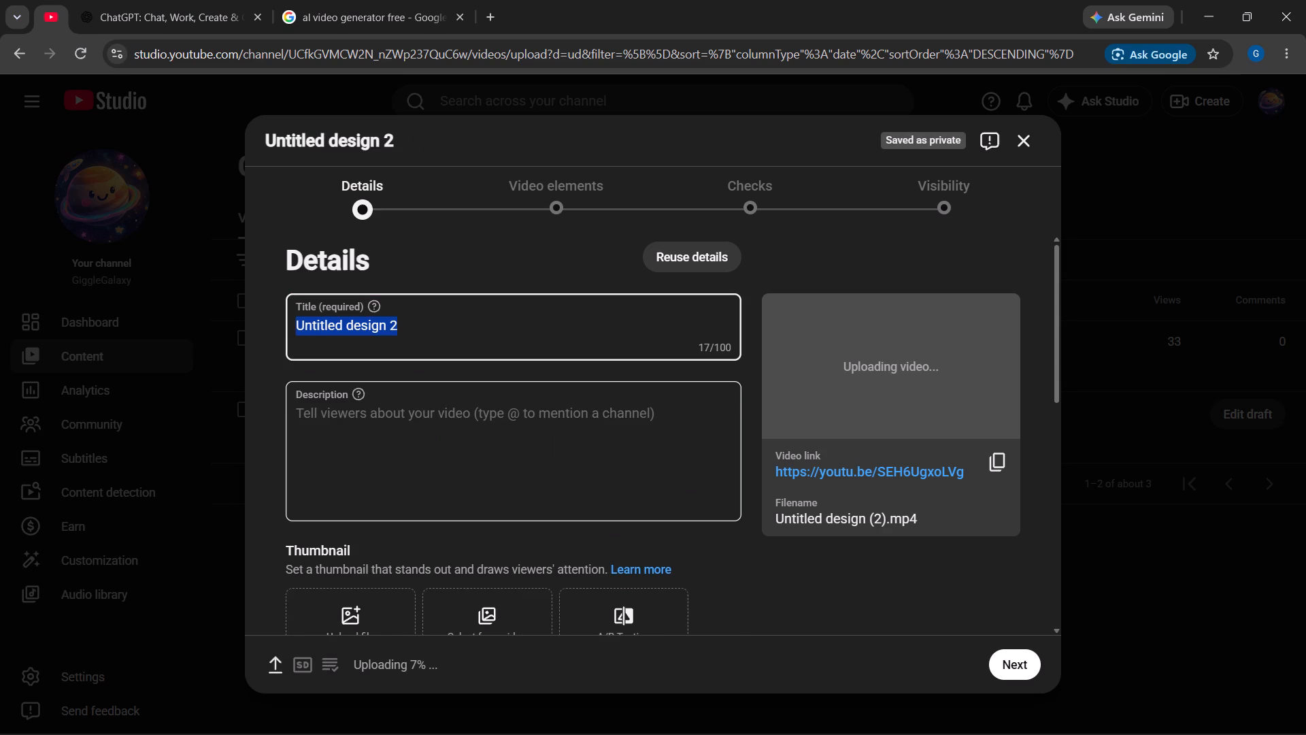
Replace the video title with the copied text "బాలకృష్ణుడు మరియు వెన్నకుండ.”".
key("ctrl+alt+shift+super+space")
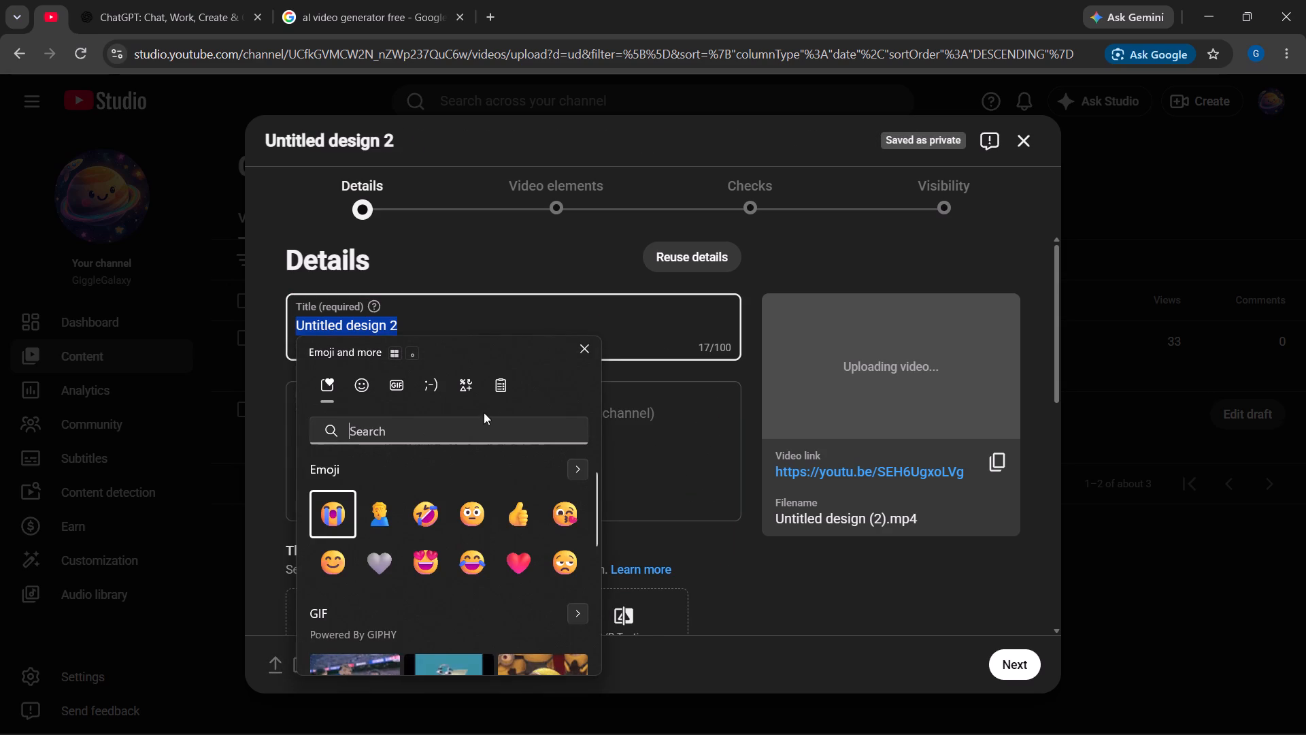
left_click(497, 387)
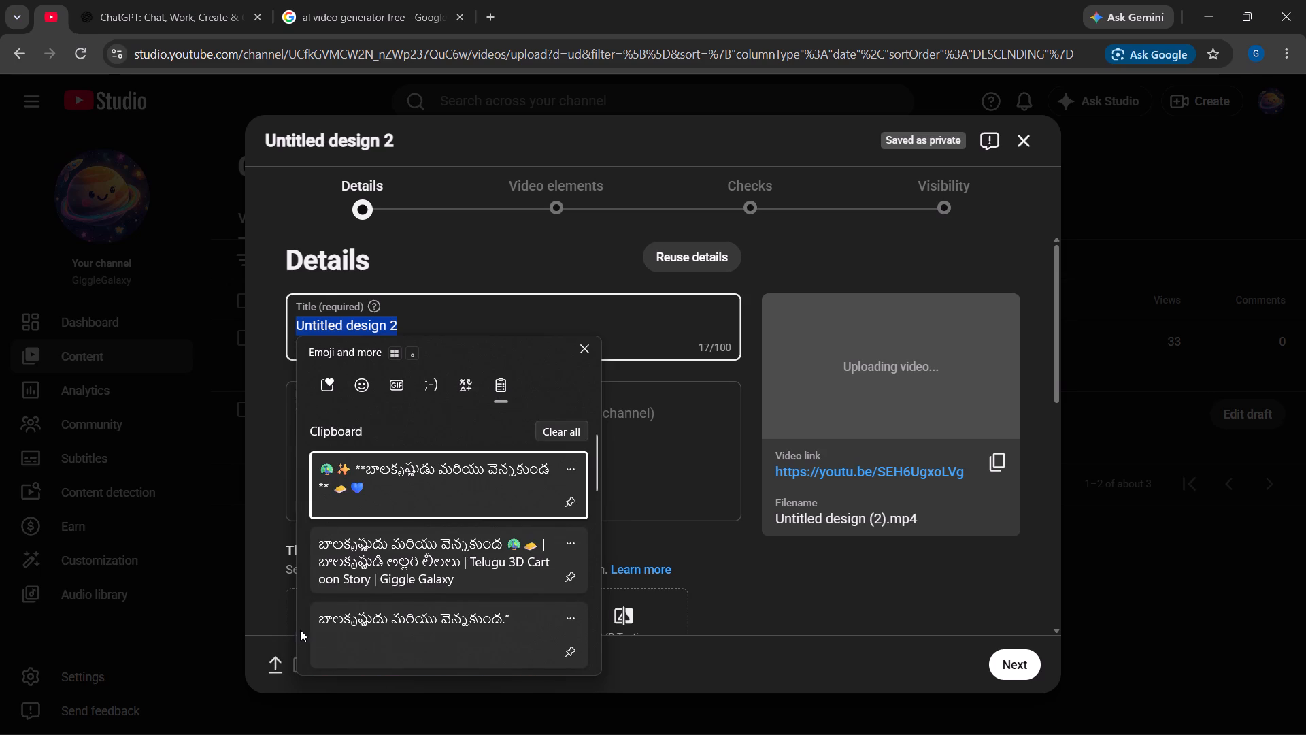
left_click(345, 623)
key("ctrl+v")
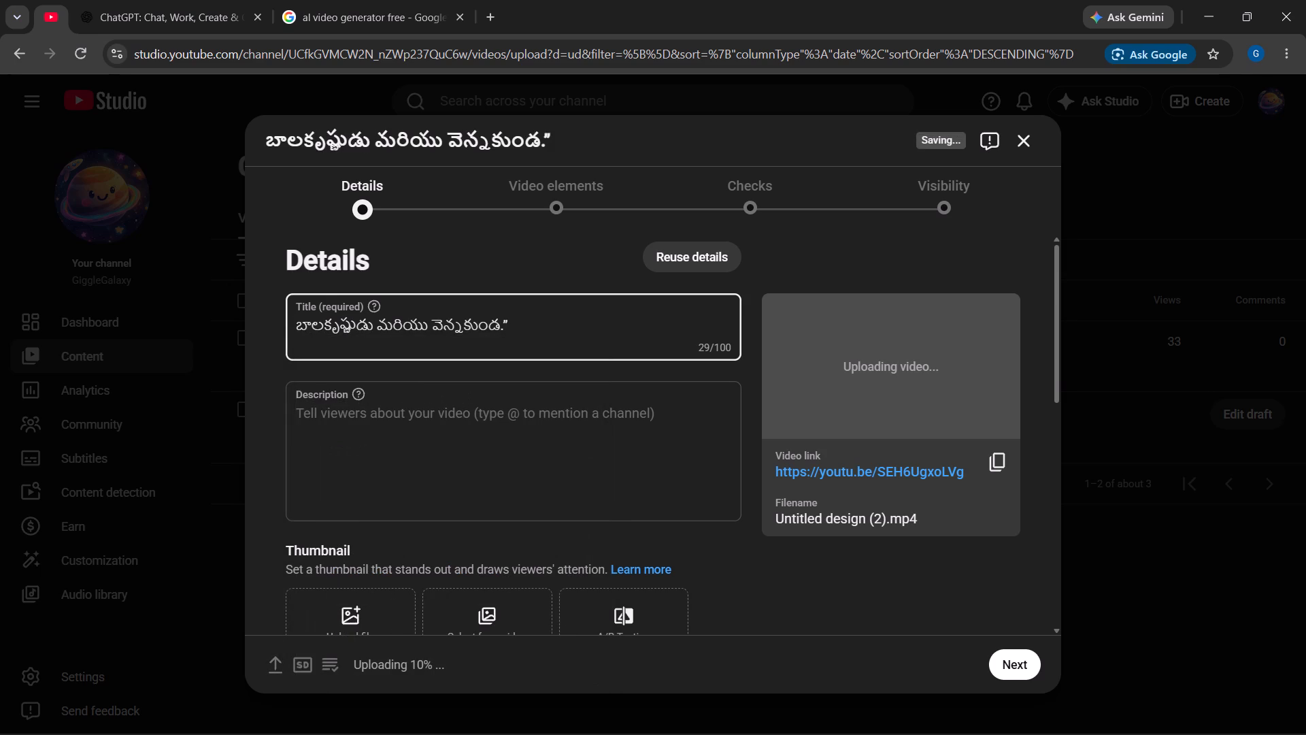
Fill the description with the copied Telugu line ending "| Telugu 3D Cartoon Story | Giggle Galaxy".
left_click(358, 475)
key("ctrl+alt+shift+super+space")
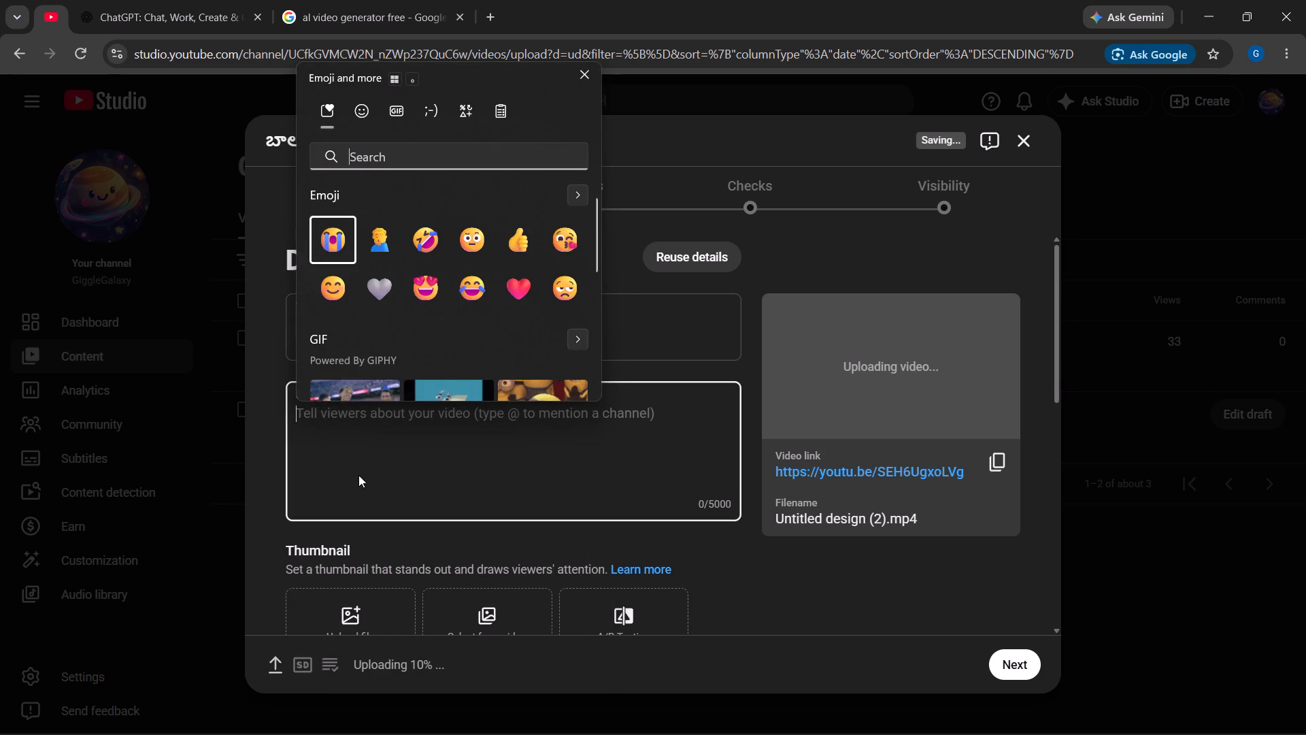
left_click(514, 117)
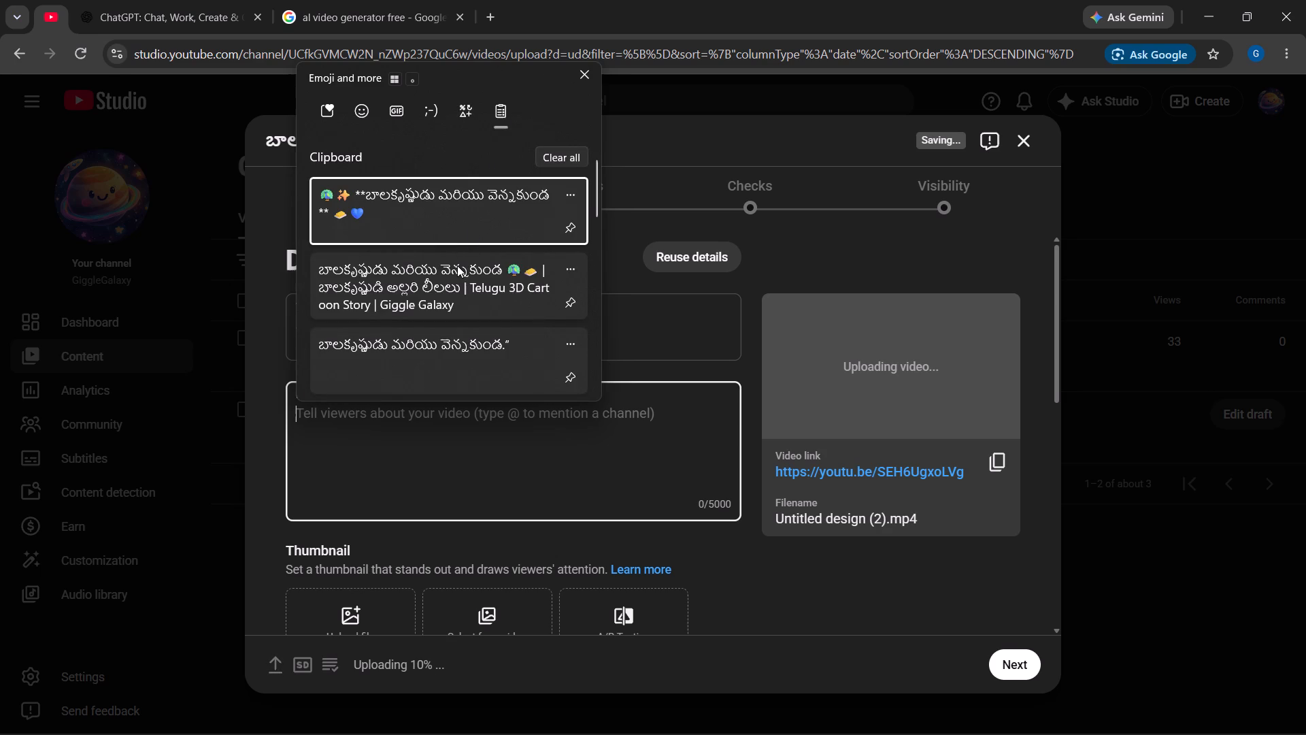
left_click(457, 265)
key("ctrl+v")
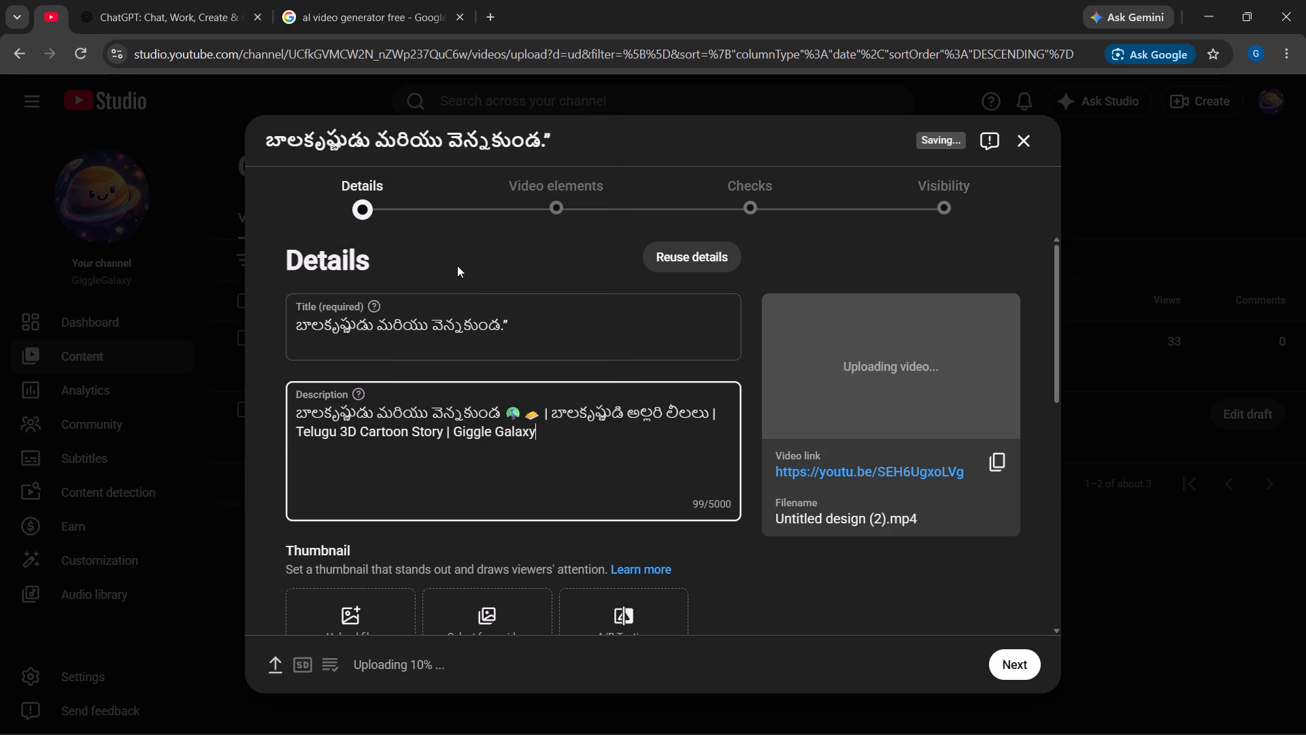
Upload the Krishna's Joyful Butter Heist image as the video thumbnail.
scroll(511, 487, "down", 2)
left_click(335, 491)
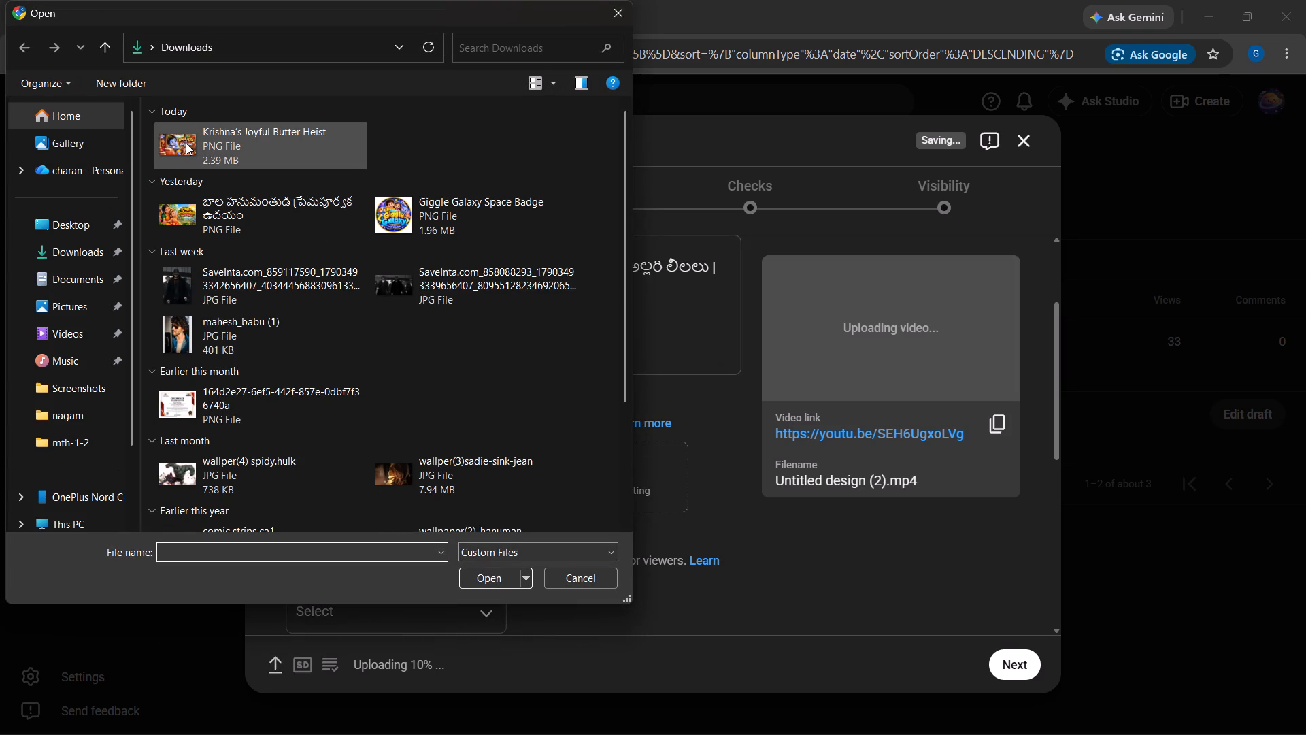
left_click(186, 143)
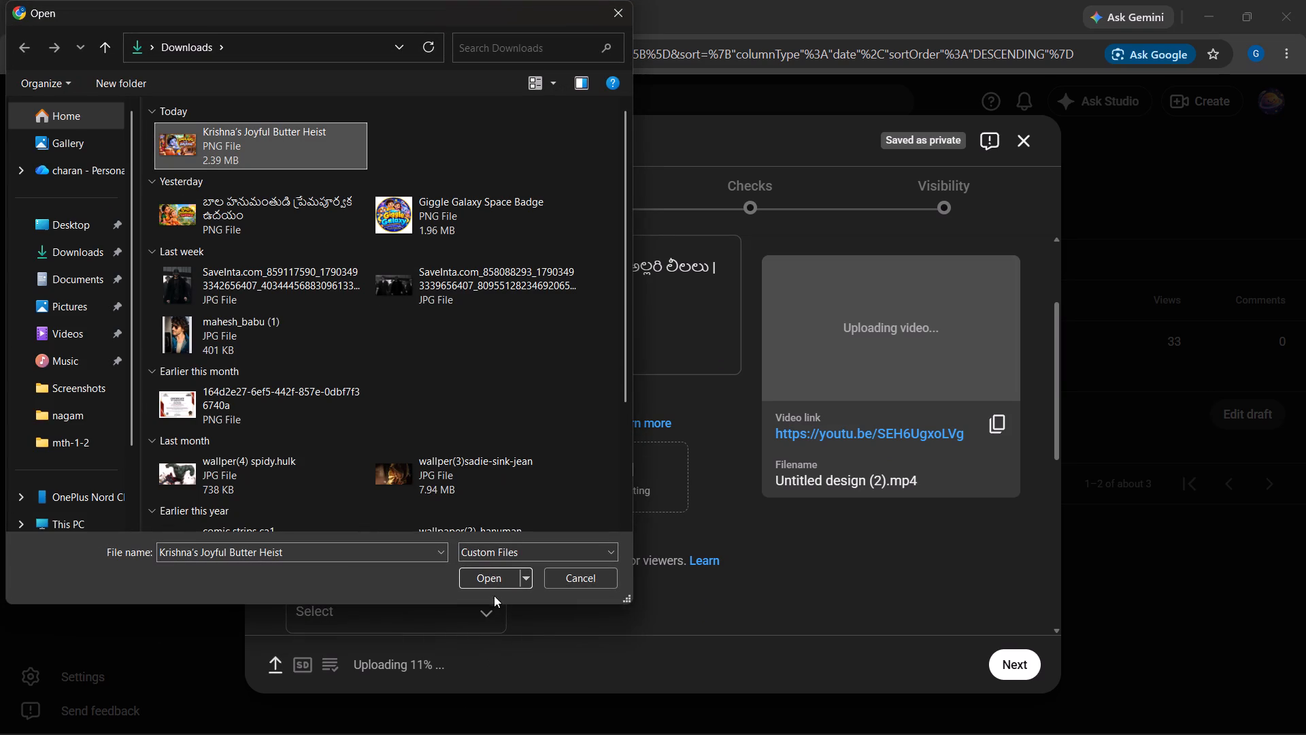
left_click(487, 579)
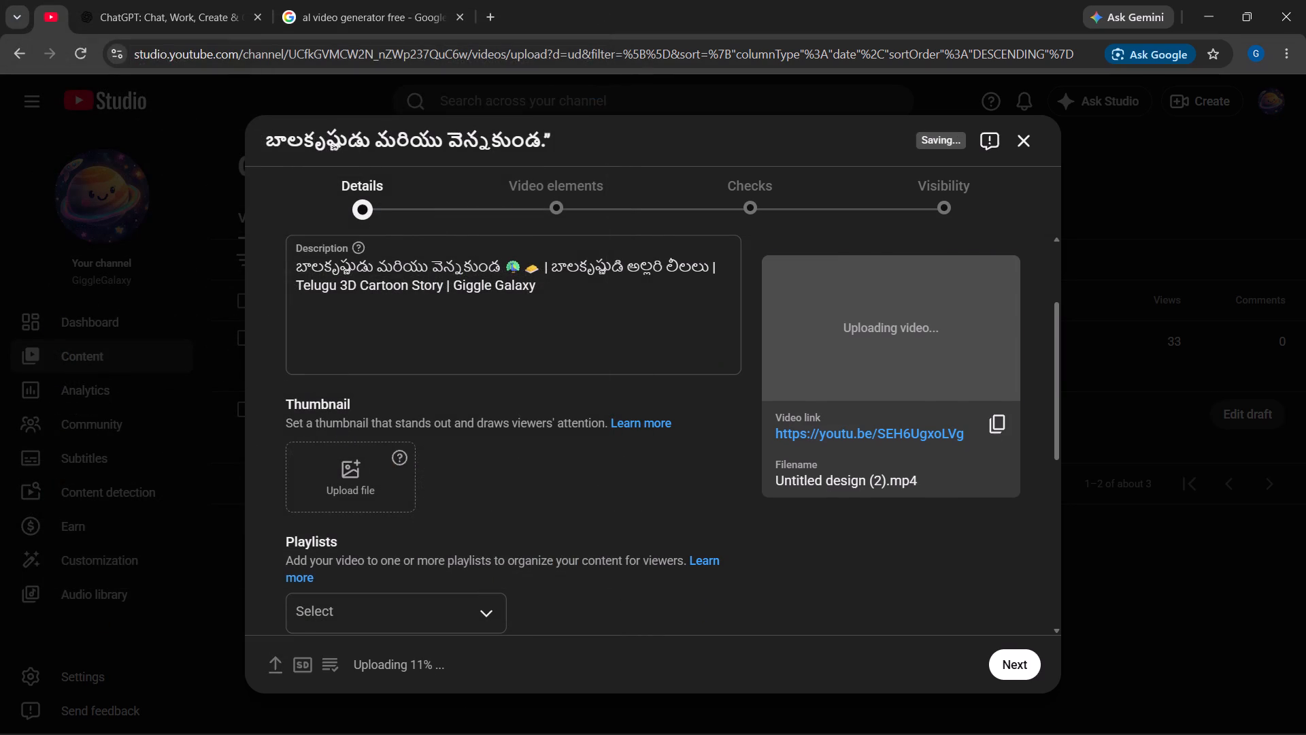
Leave the playlist unselected and mark the video as made for kids.
scroll(360, 519, "down", 2)
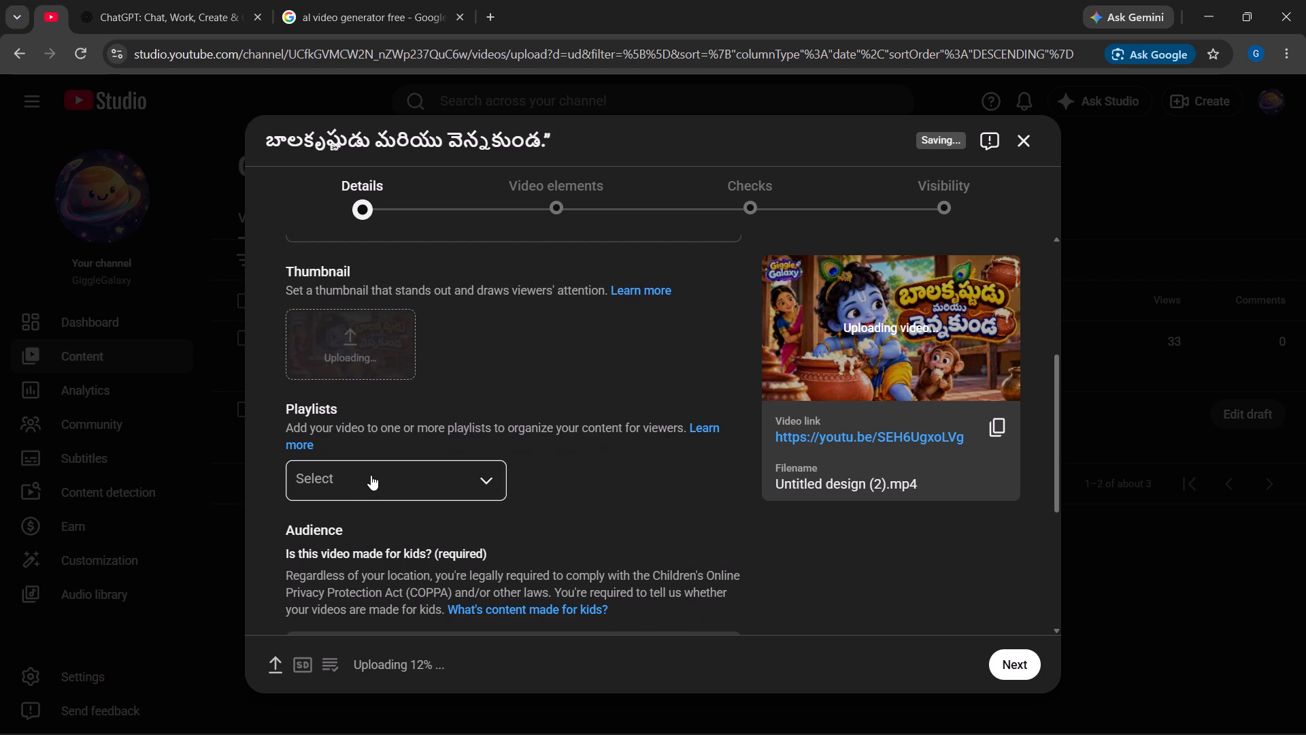
left_click(371, 475)
left_click(756, 372)
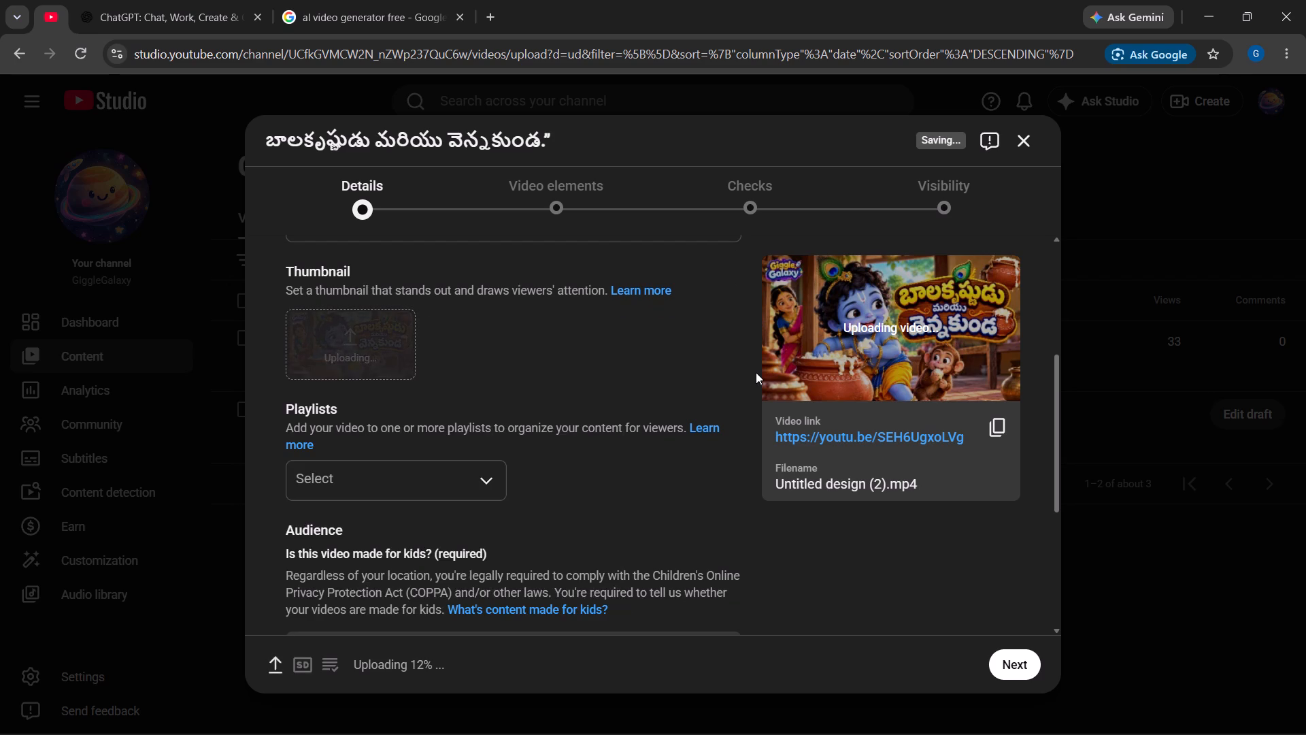
scroll(756, 372, "down", 5)
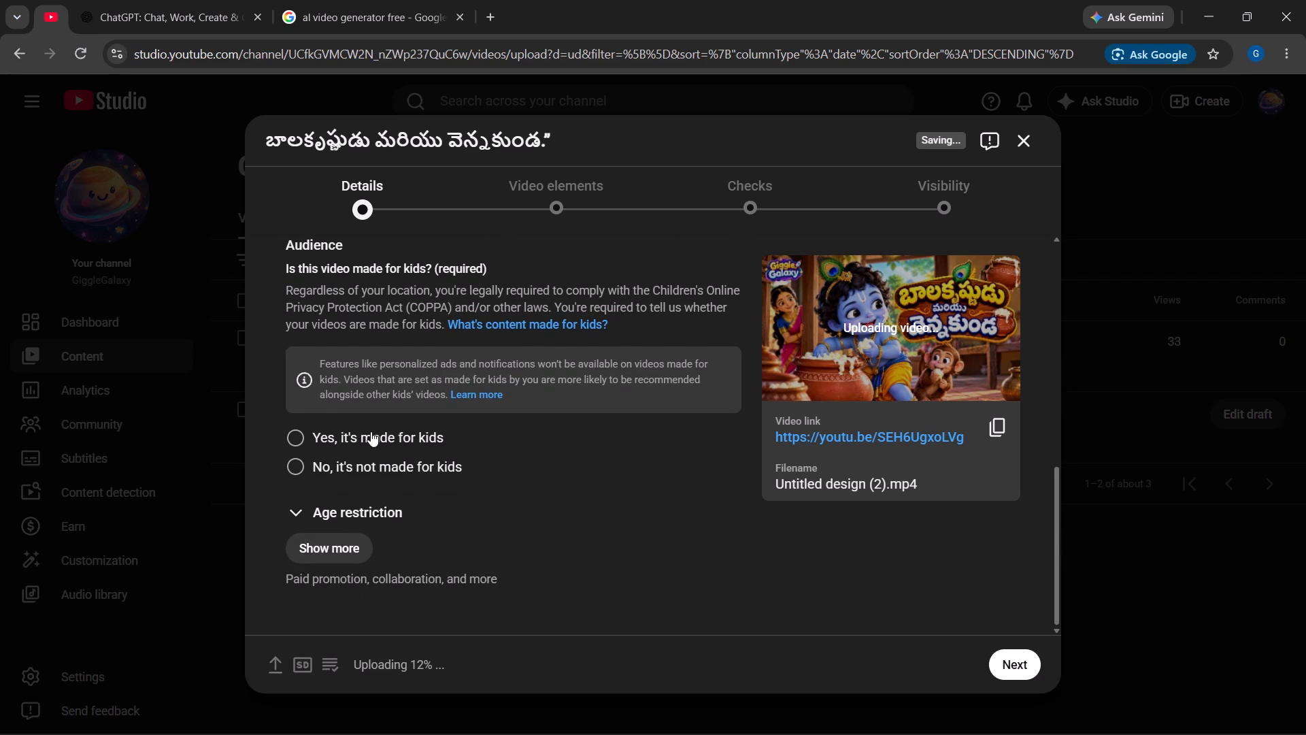
left_click(371, 431)
Advance past Video elements and Checks without additions and set the video's visibility to Public.
left_click(1001, 669)
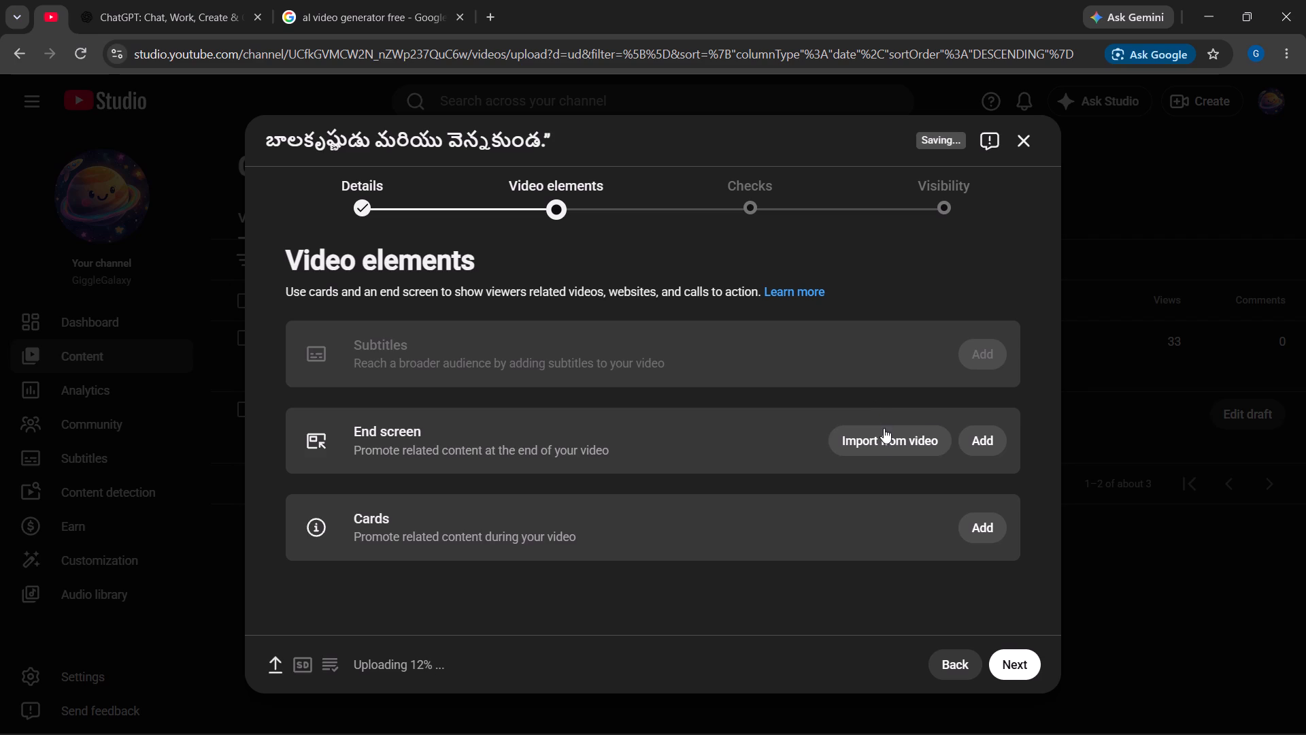
left_click(1018, 665)
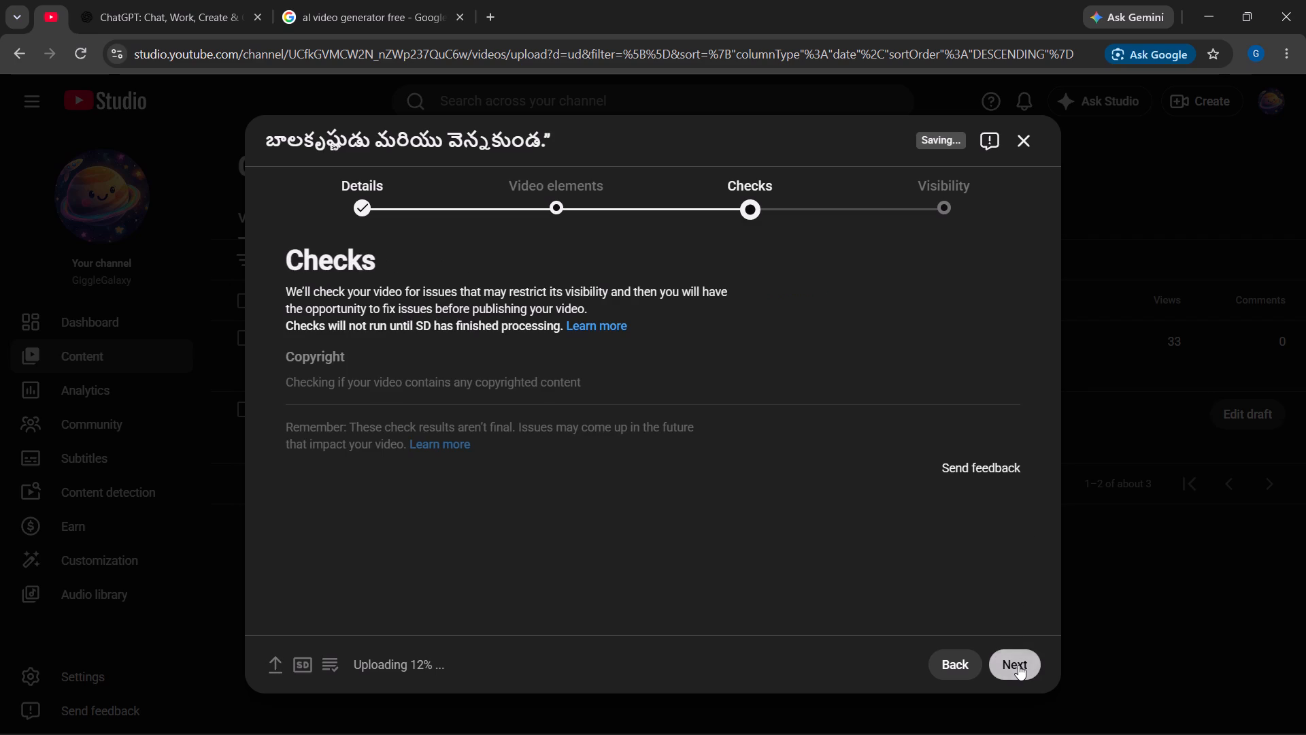
left_click(1018, 665)
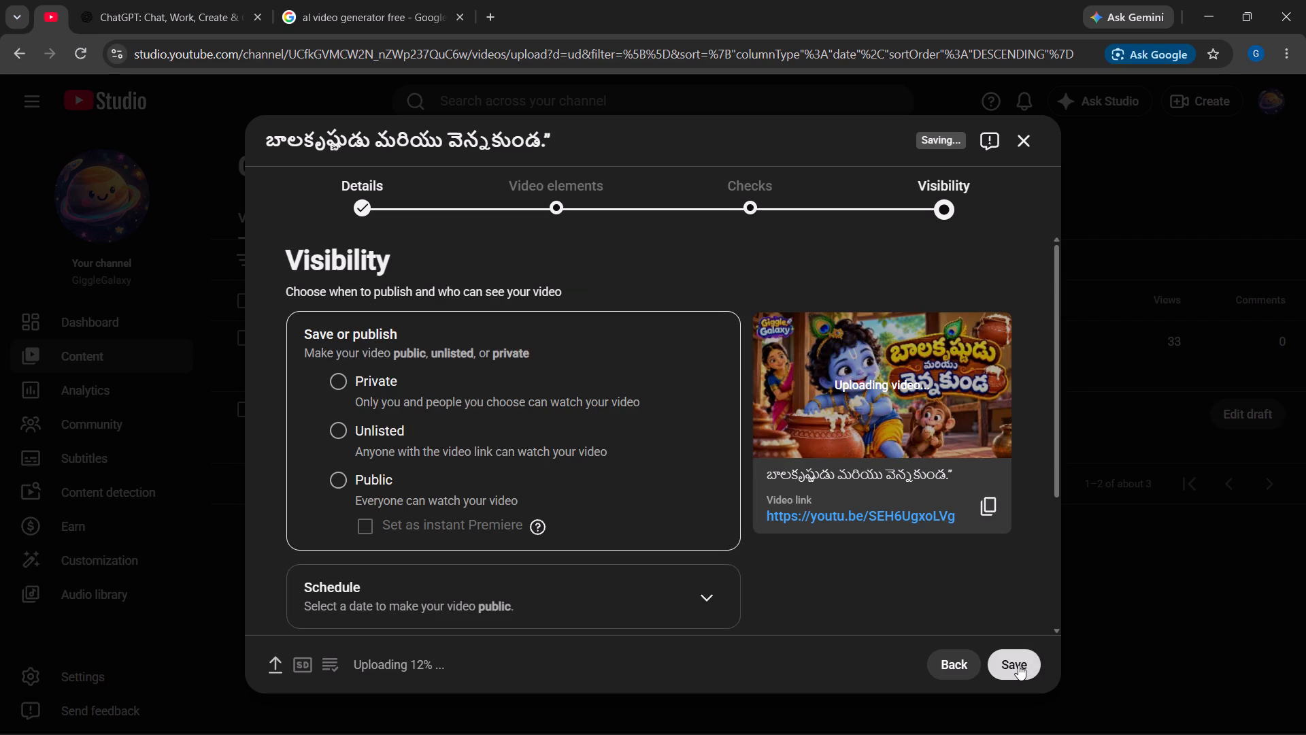
left_click(335, 476)
Switch the video from immediate publishing to a scheduled public release dated Oct 27, 2026.
scroll(335, 476, "down", 3)
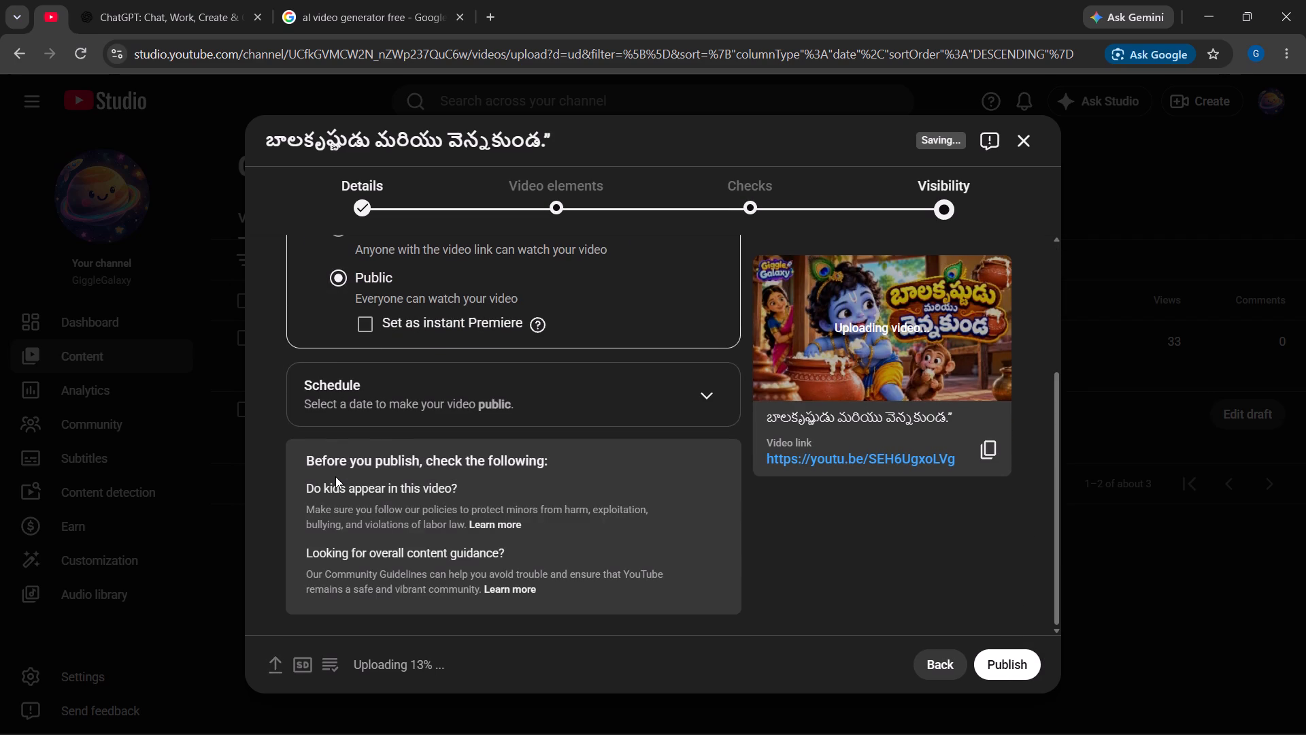
scroll(335, 476, "down", 1)
left_click(492, 405)
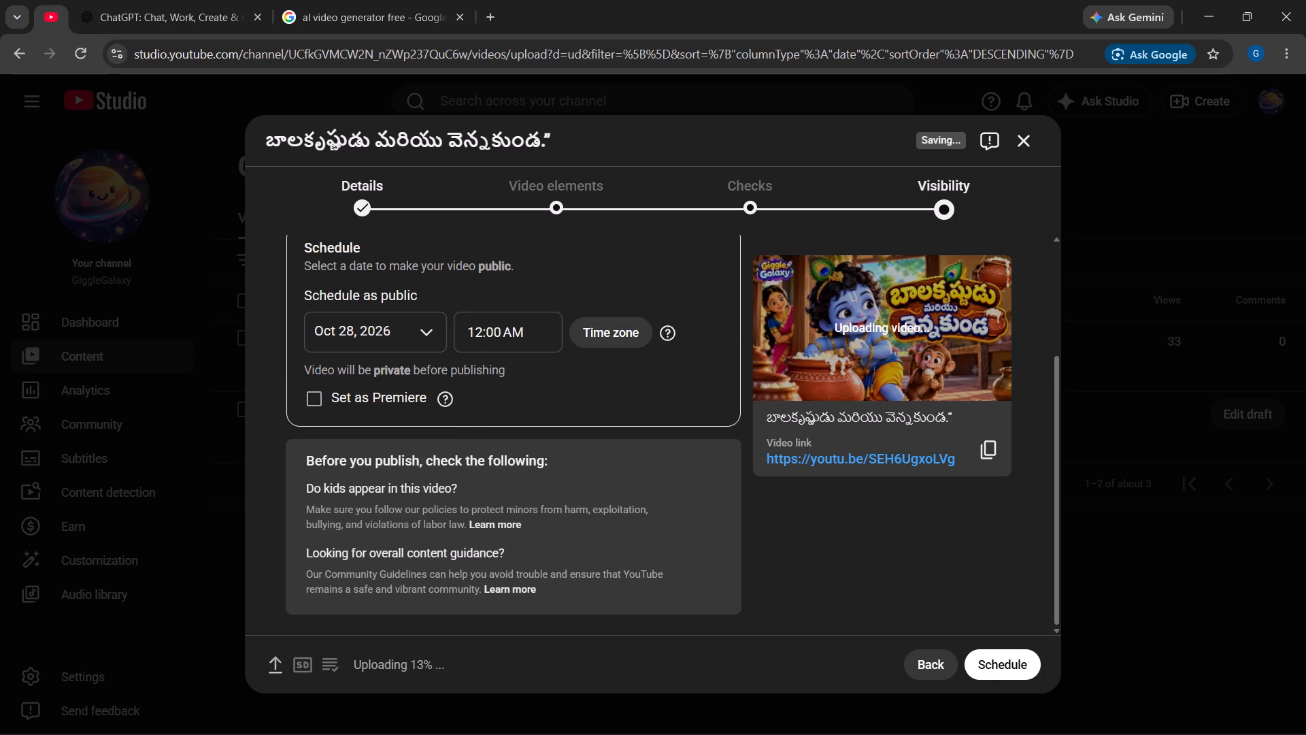
left_click(414, 334)
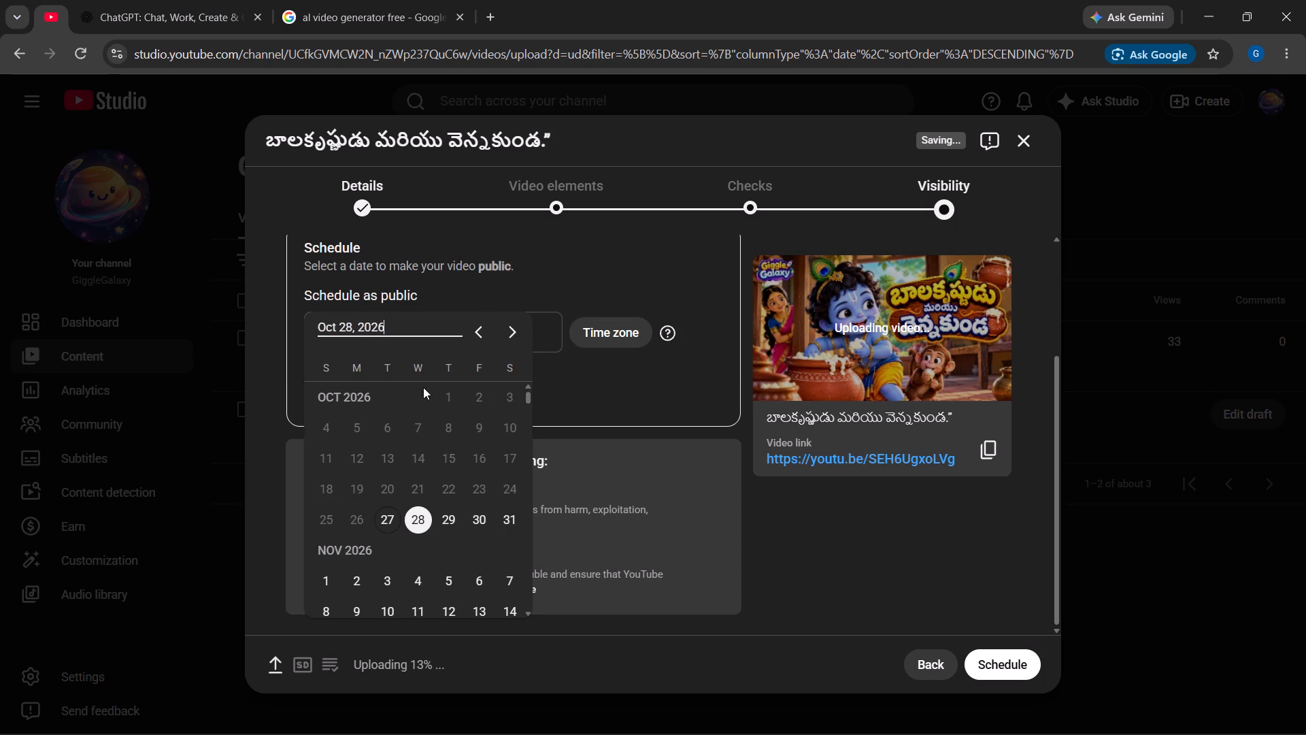
right_click(375, 511)
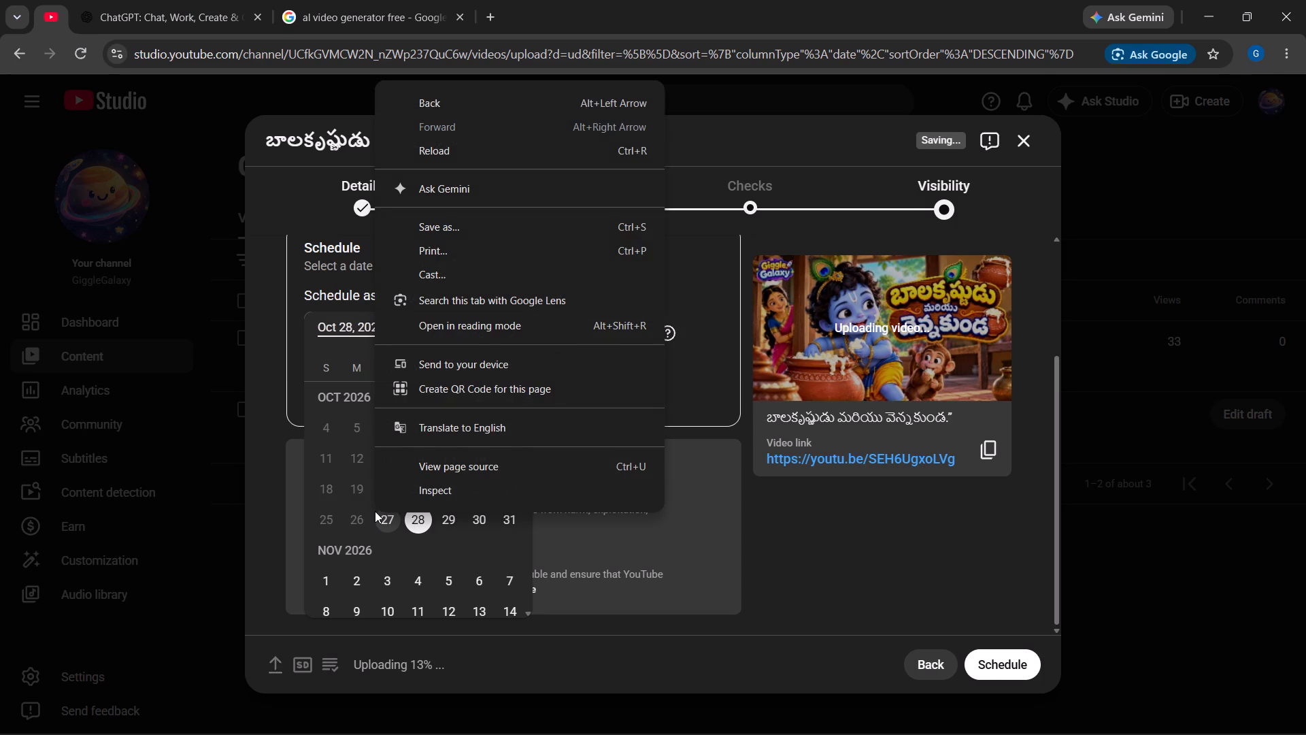
left_click(386, 514)
left_click(386, 514)
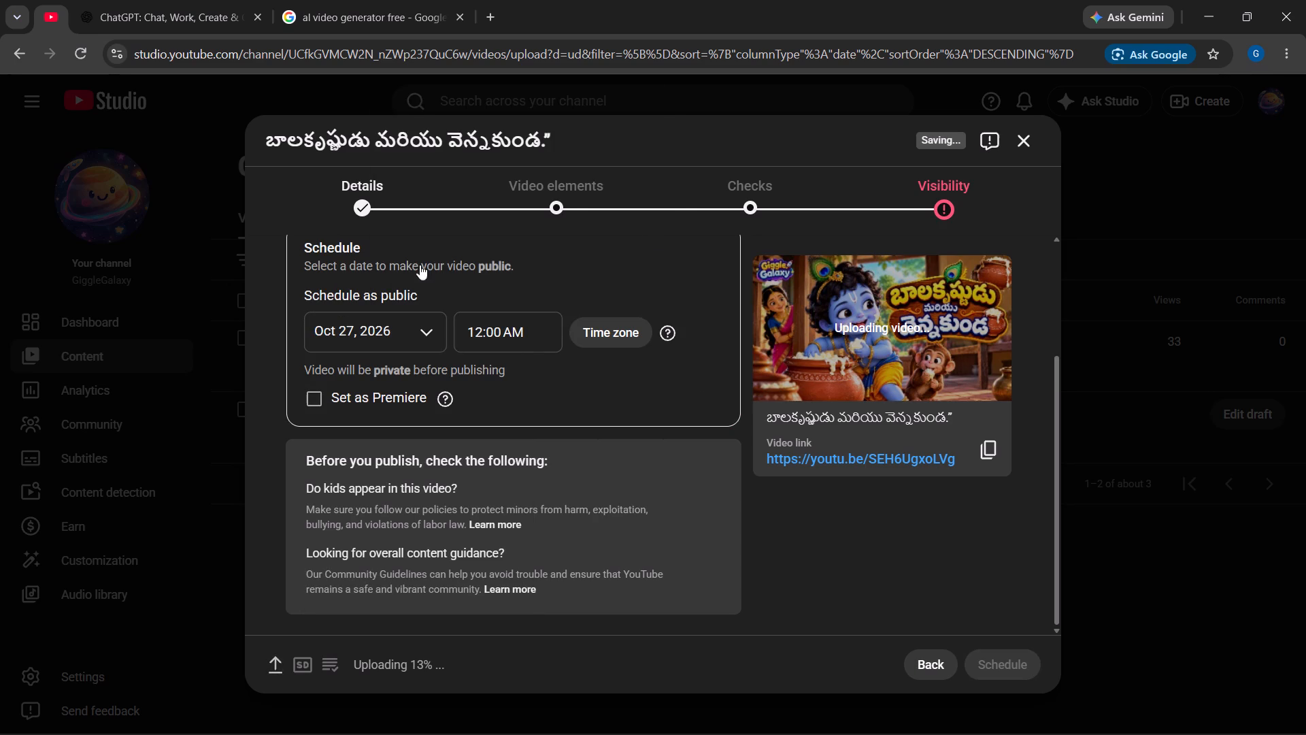
Pick 10:45 PM as the release time, adjust it to 10:50 PM, and schedule the video.
left_click(499, 333)
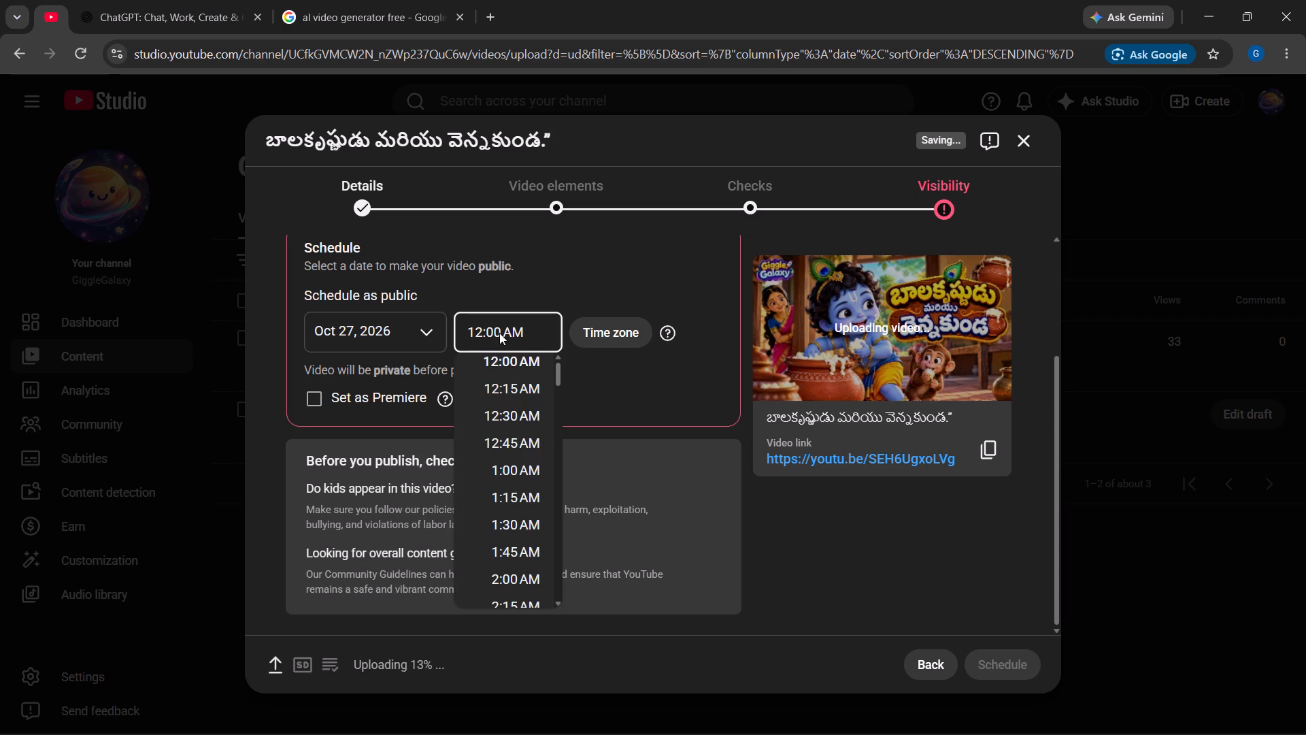
scroll(504, 421, "down", 10)
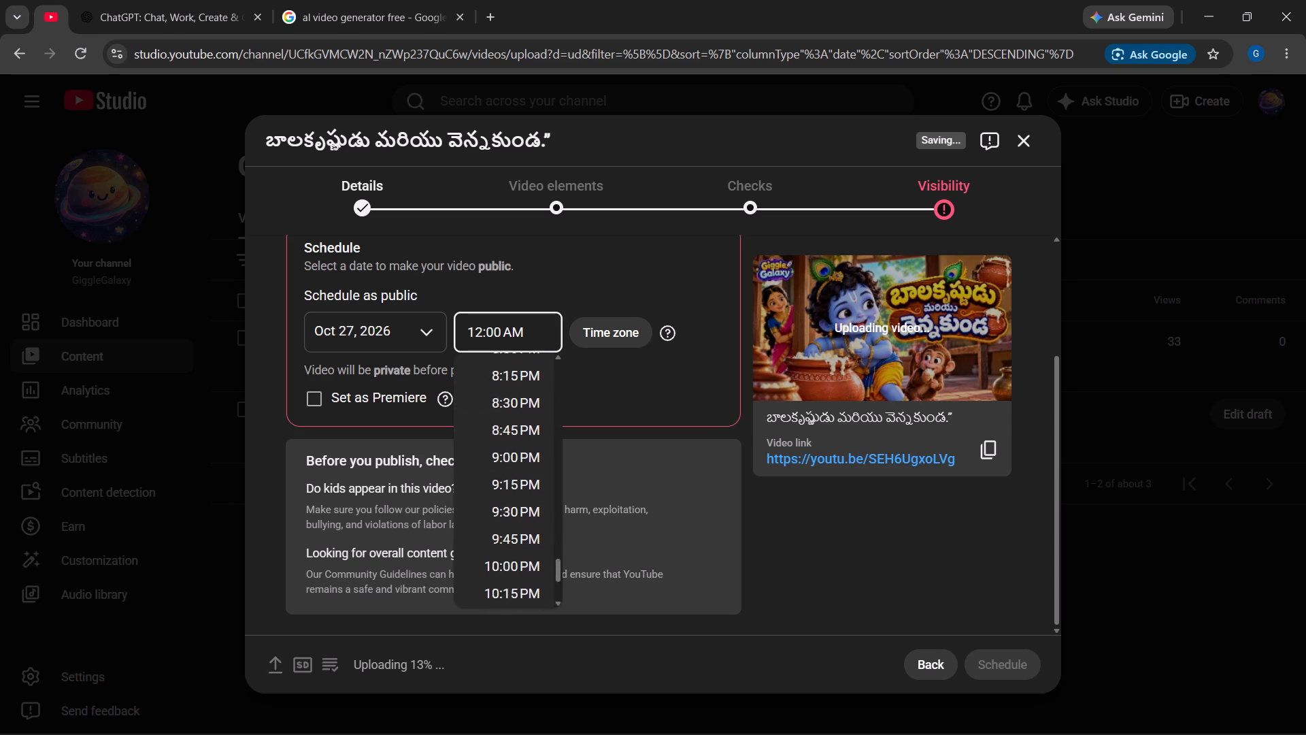
scroll(504, 421, "down", 1)
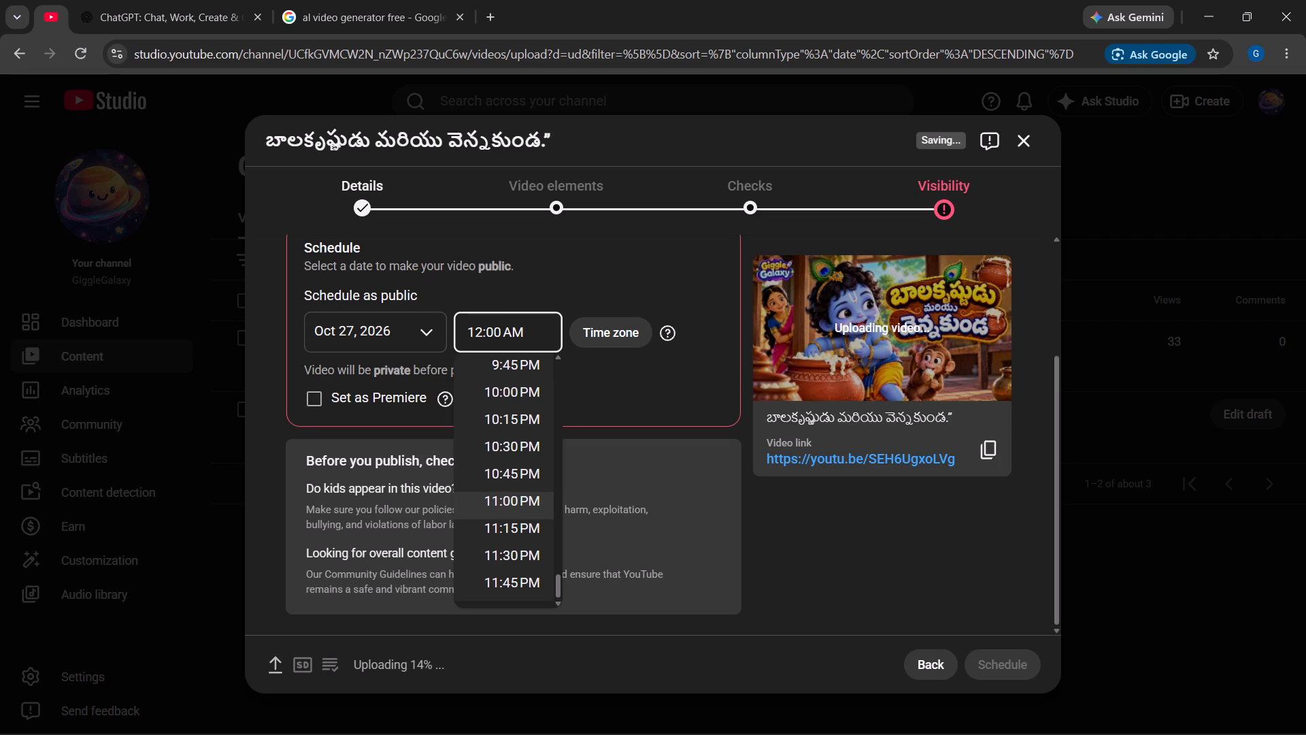
left_click(492, 485)
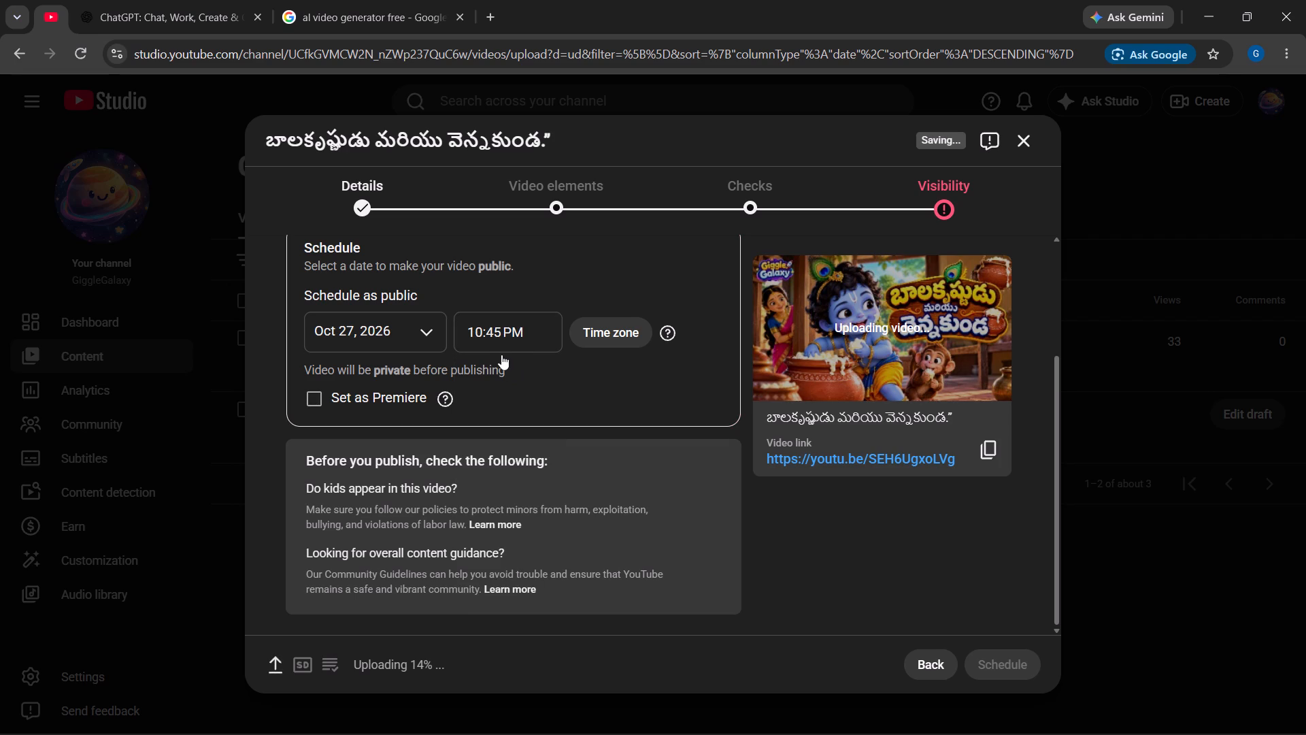
left_click(491, 333)
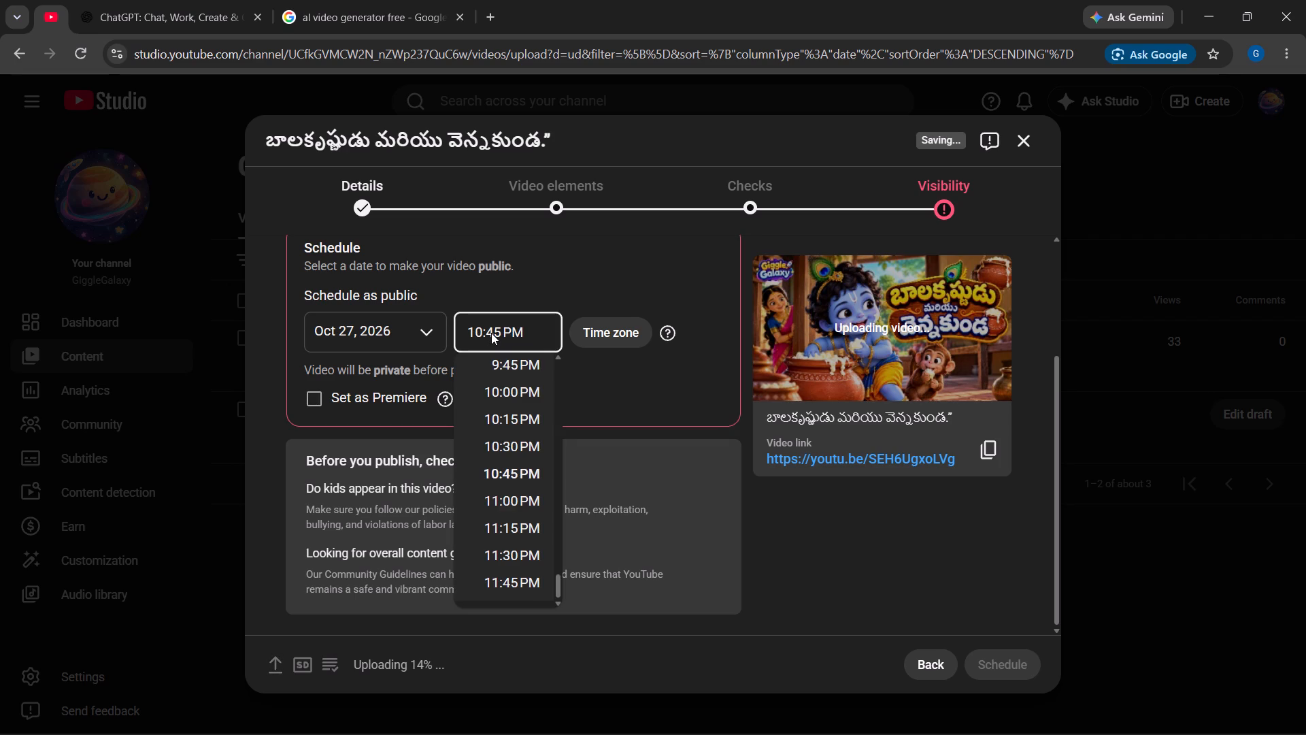
key("Right")
key("BackSpace")
key("BackSpace")
type("50")
left_click(762, 488)
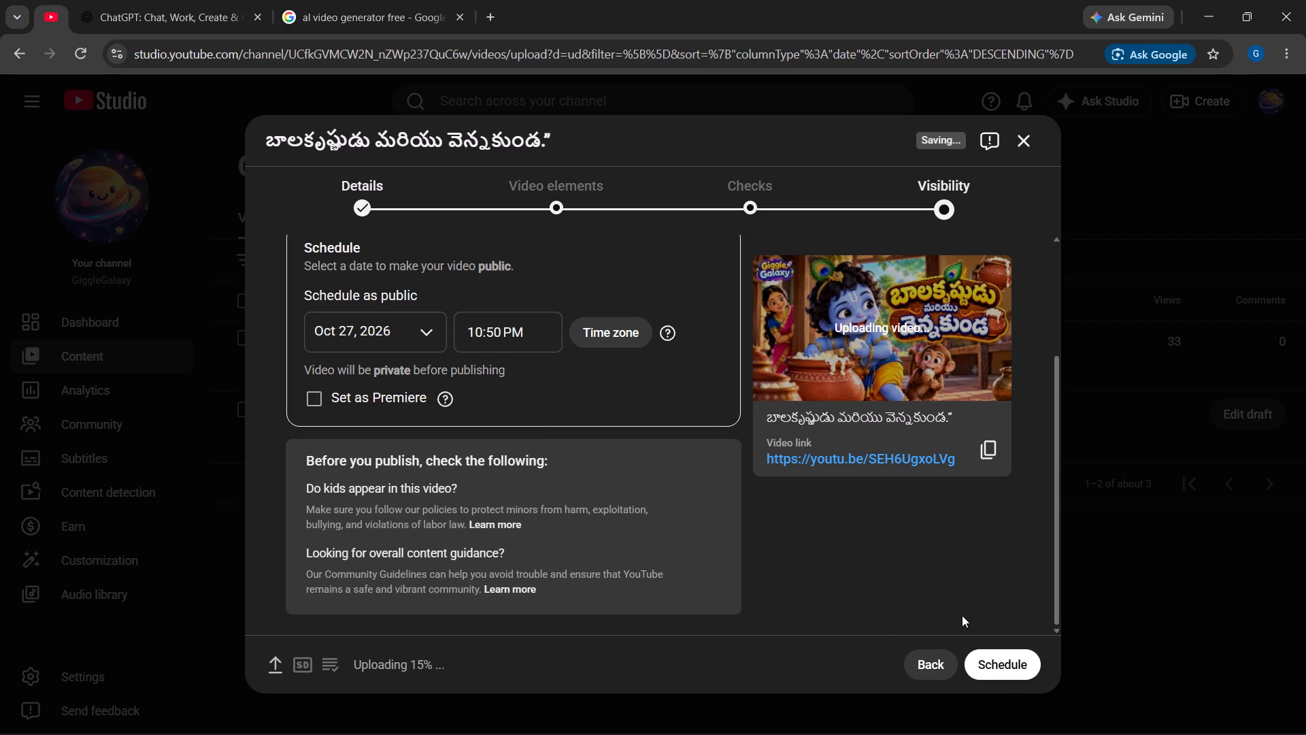
left_click(1035, 661)
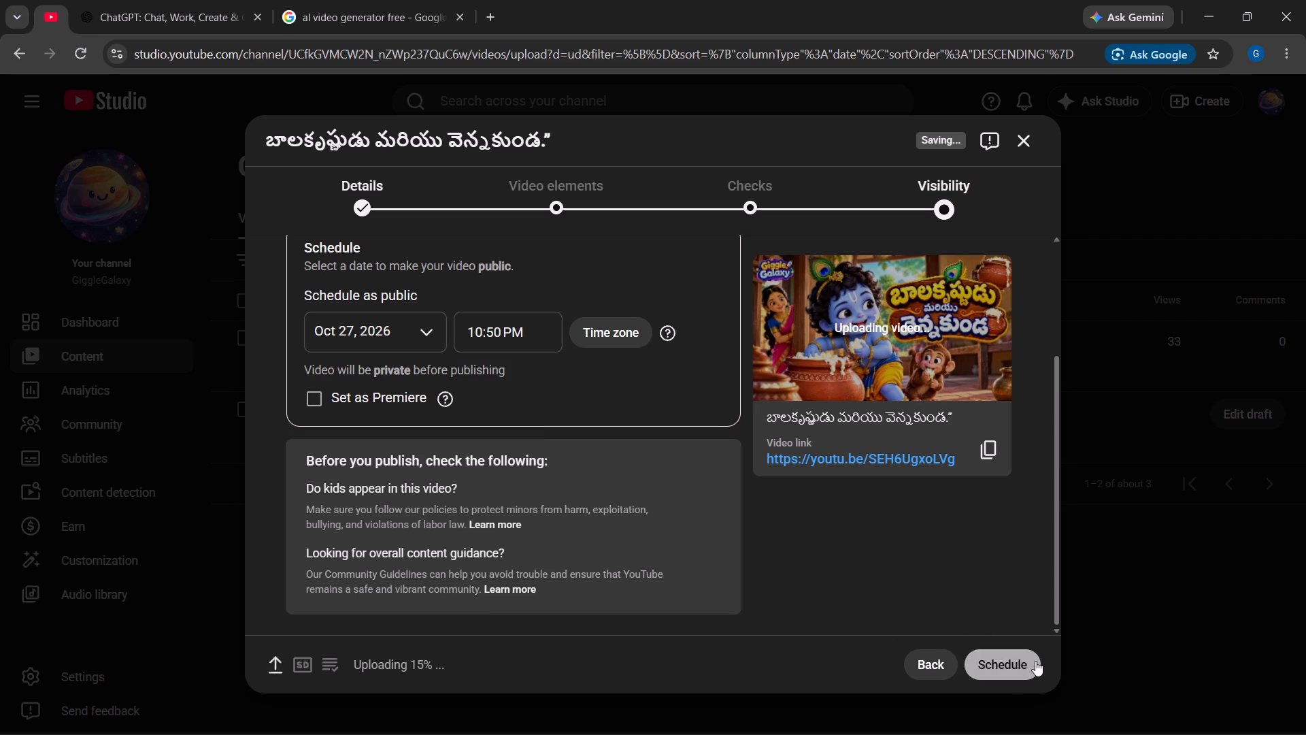
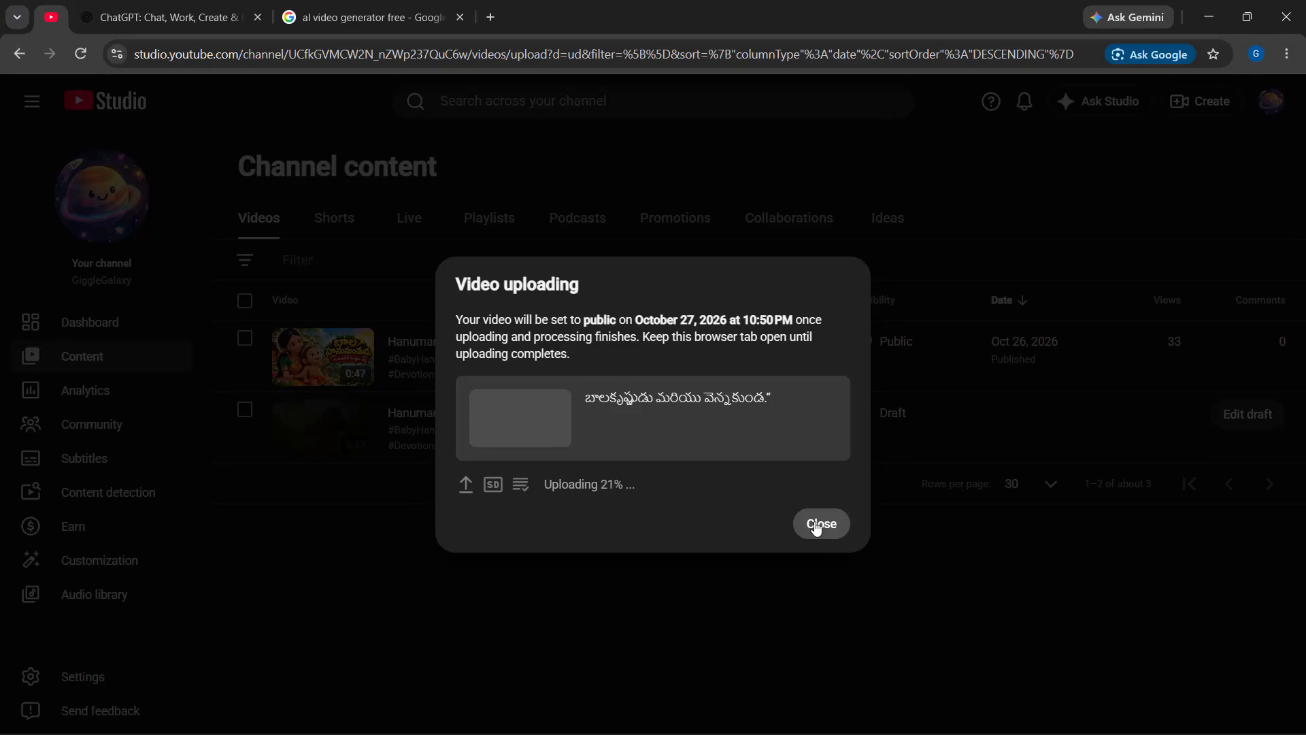
Dismiss the video uploading notice and return to the channel content list.
left_click(814, 521)
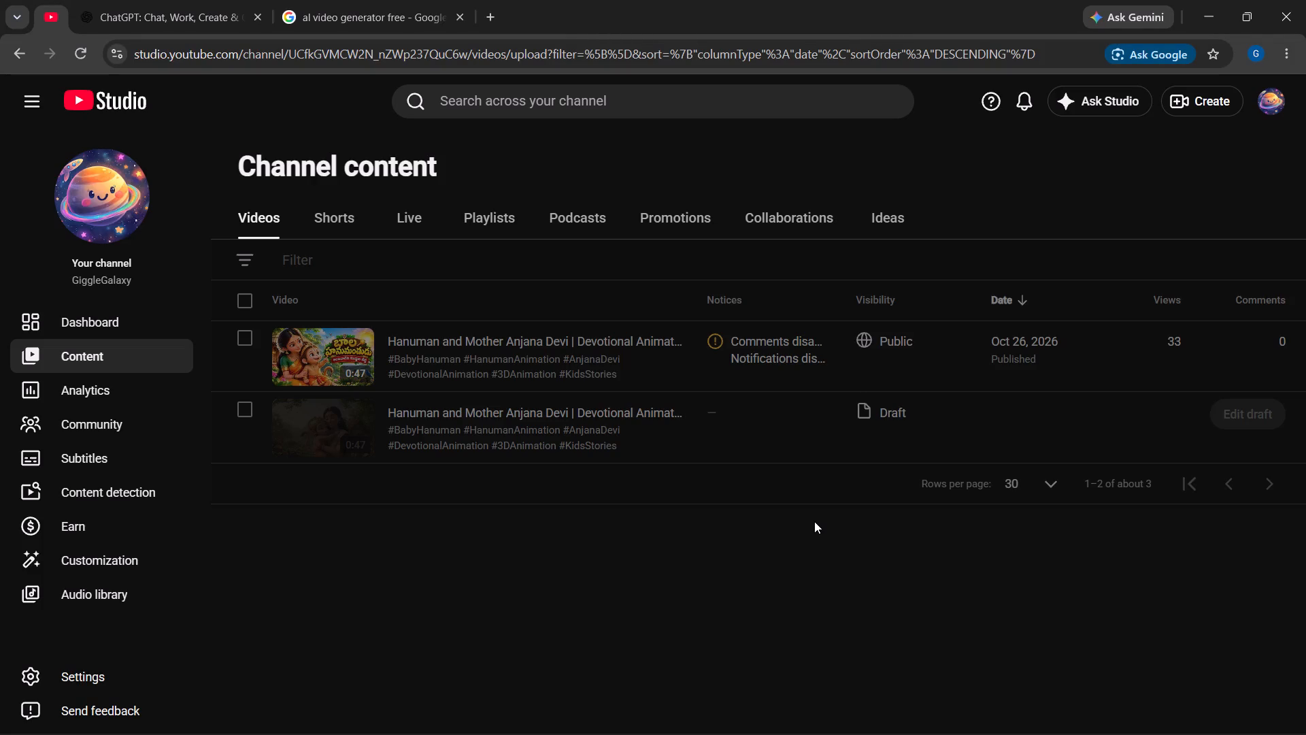
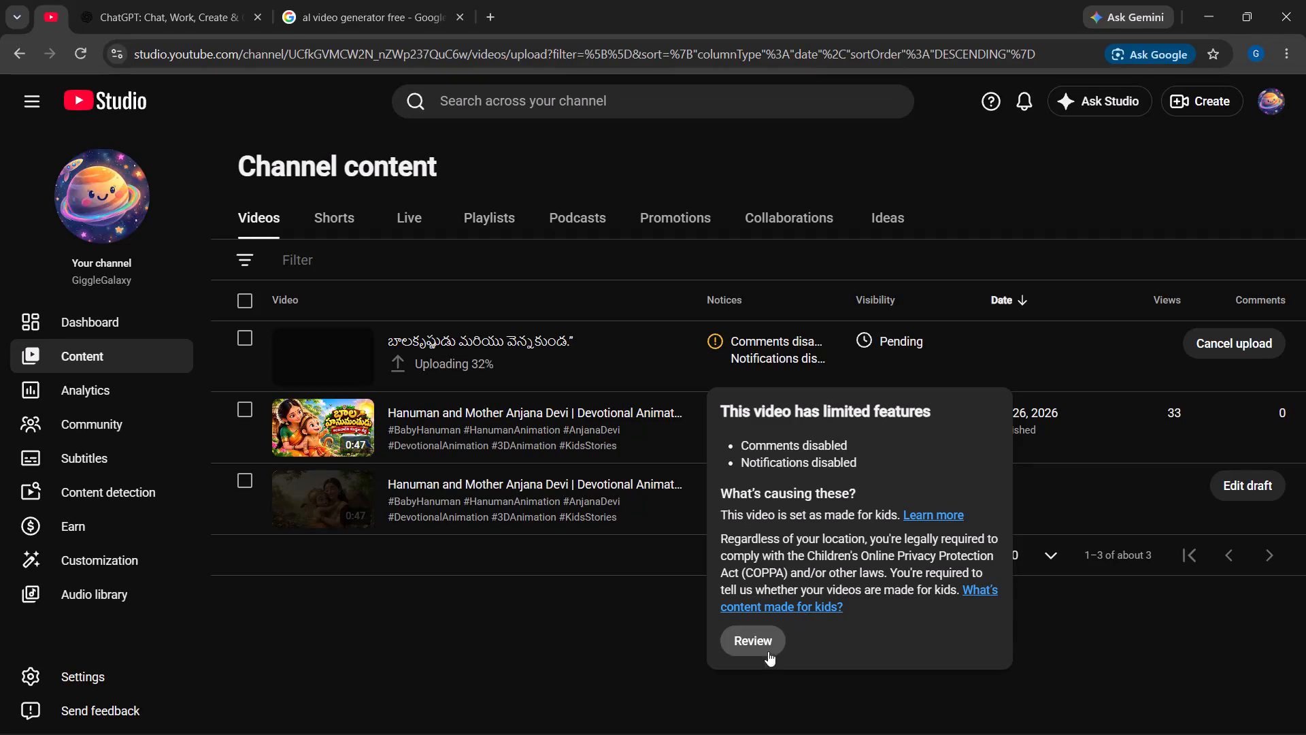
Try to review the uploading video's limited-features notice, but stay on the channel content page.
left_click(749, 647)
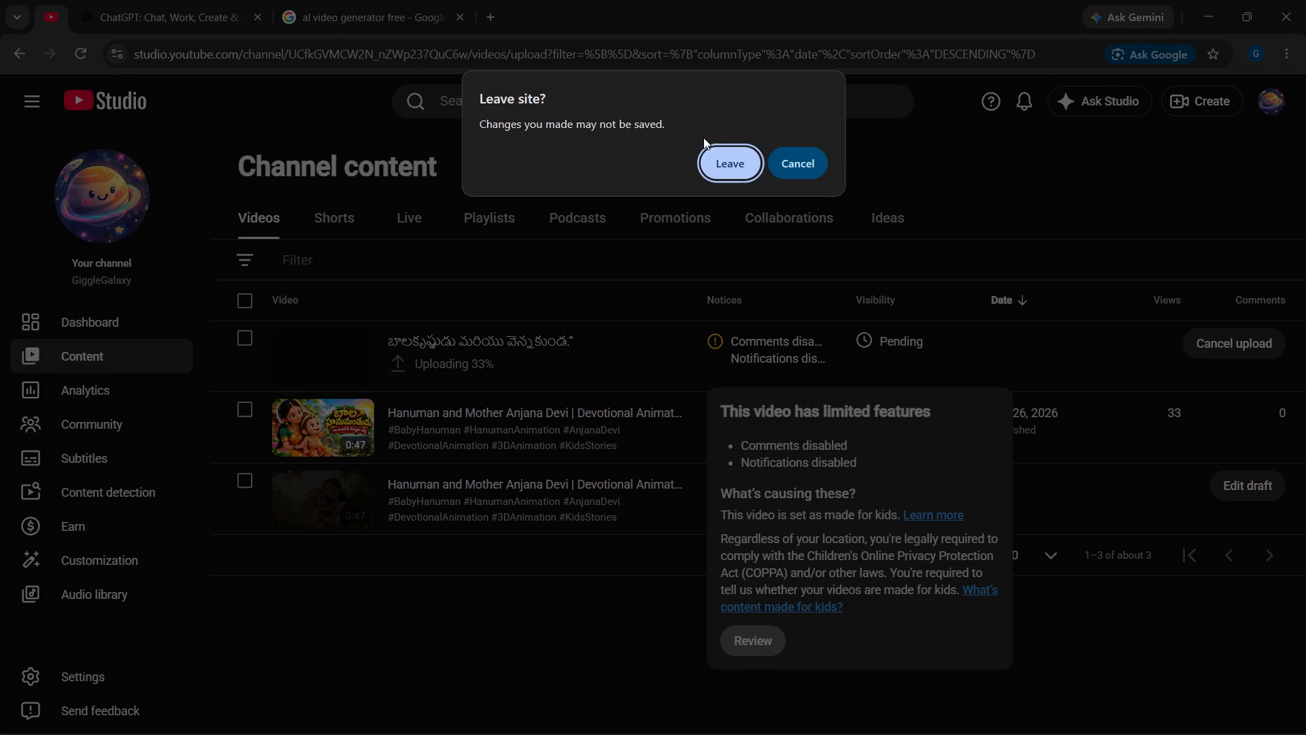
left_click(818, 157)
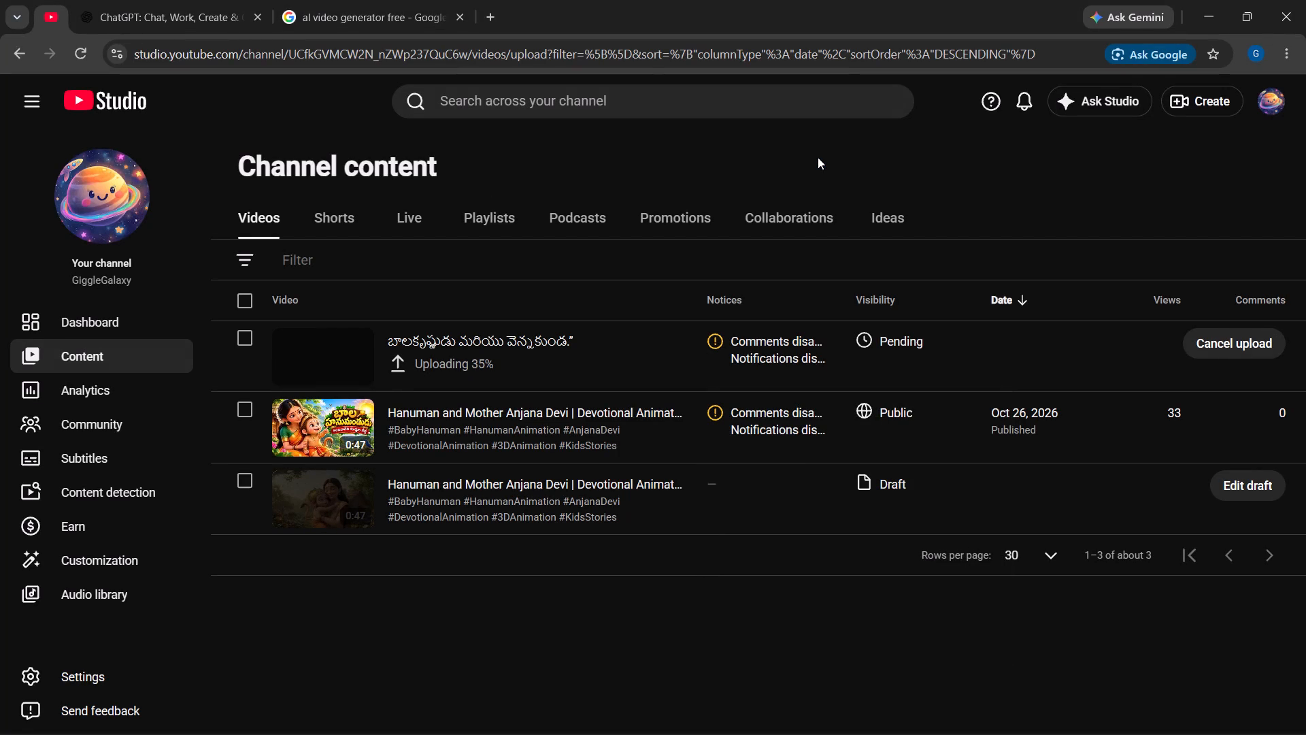
Check the scheduled visibility settings of the uploading Krishna video and close them without changes.
left_click(836, 357)
left_click(891, 352)
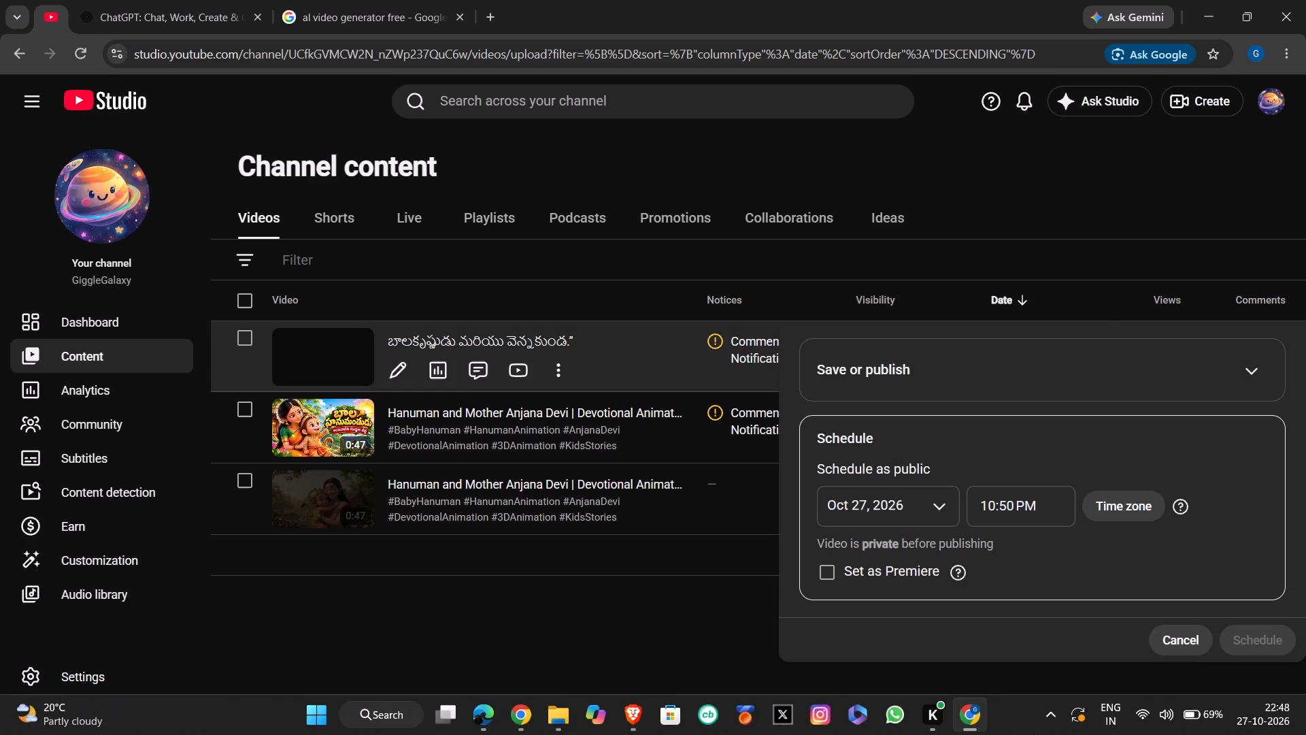
left_click(671, 645)
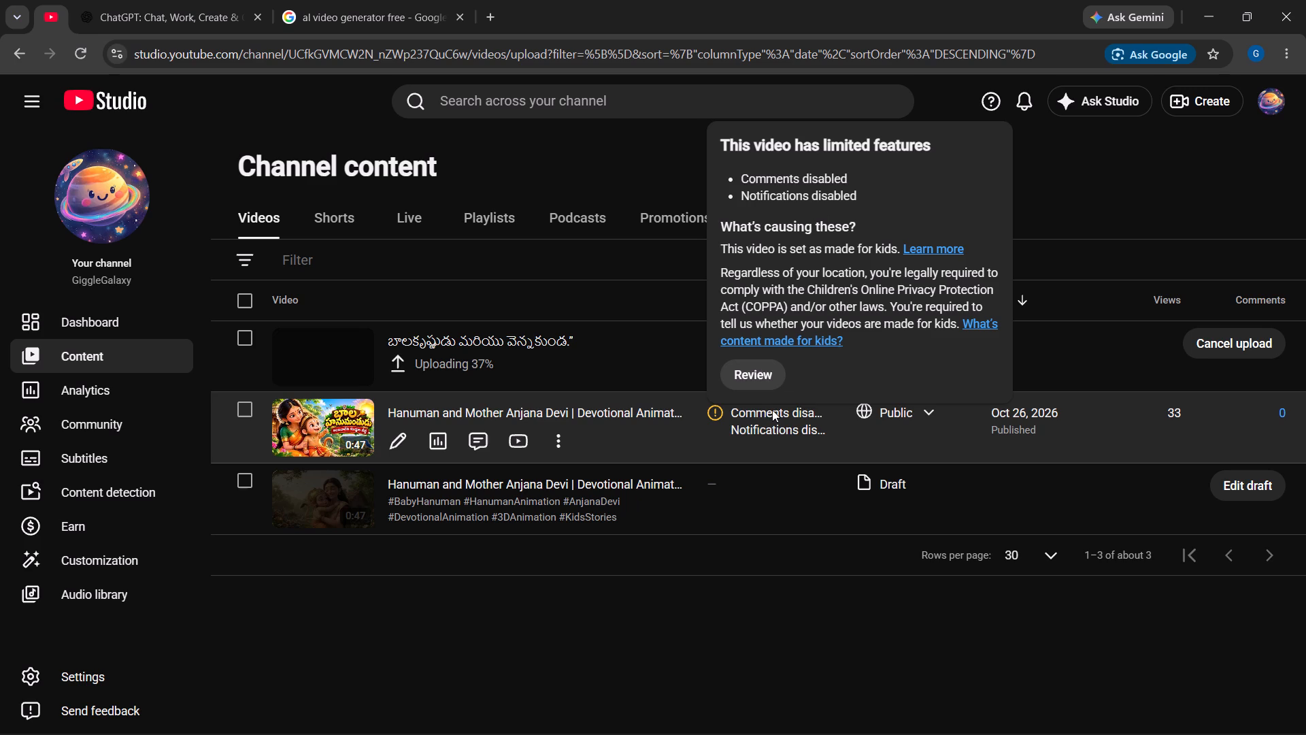
Check the visibility and scheduling options of the published Hanuman and Mother Anjana Devi video, leaving them unchanged.
left_click(884, 410)
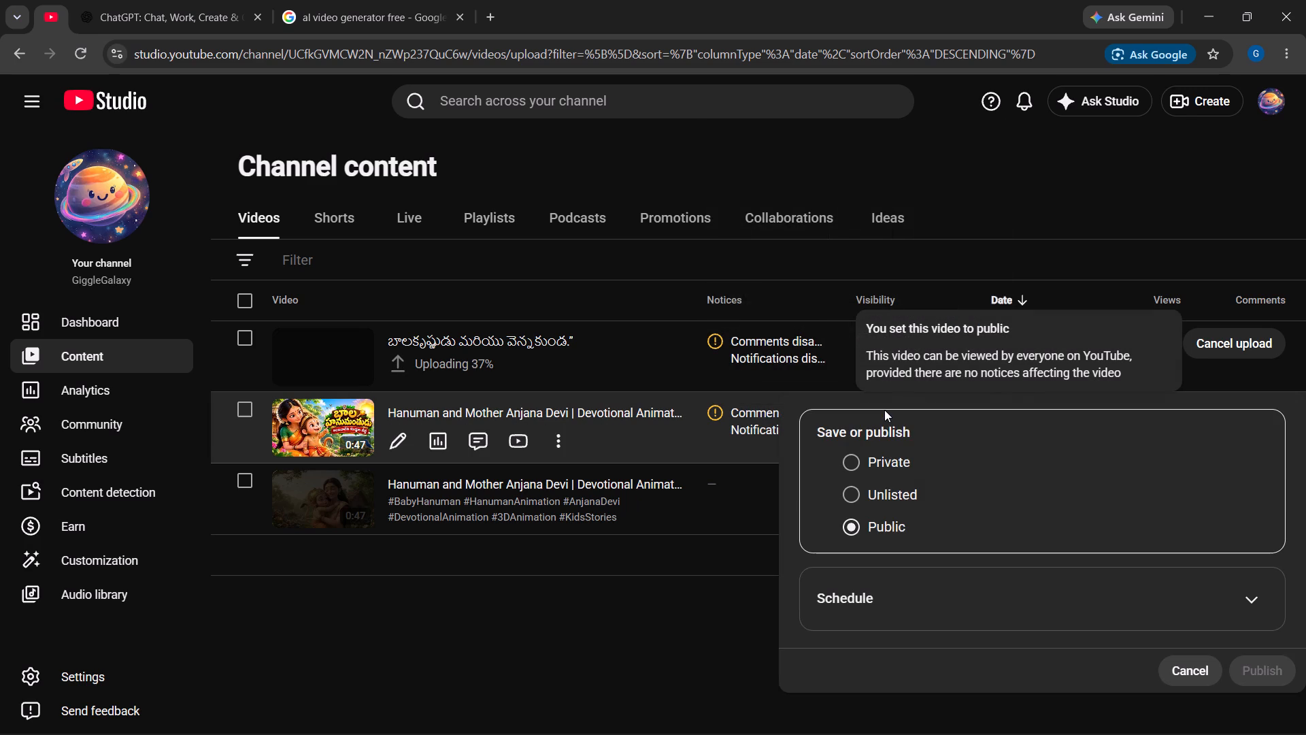
left_click(852, 599)
left_click(725, 630)
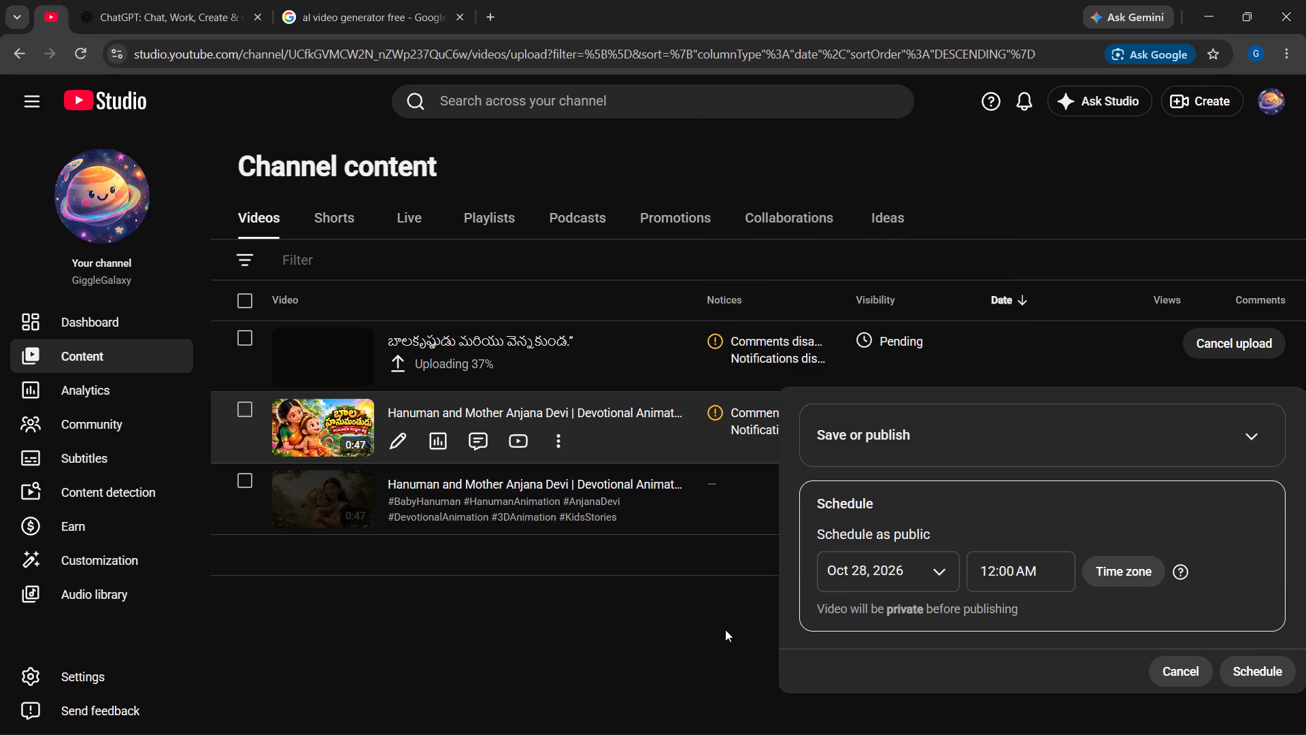
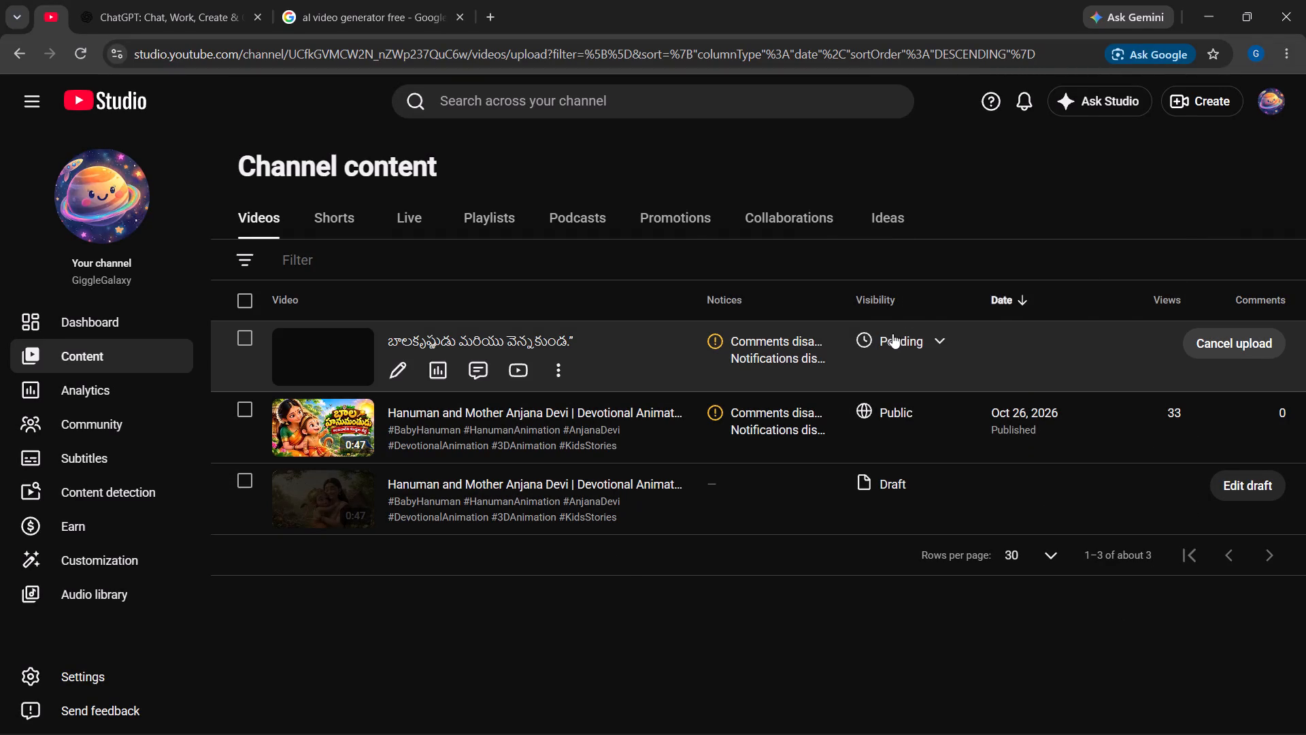
Check the uploading Krishna video's pending visibility and its available video options, leaving everything unchanged.
left_click(899, 338)
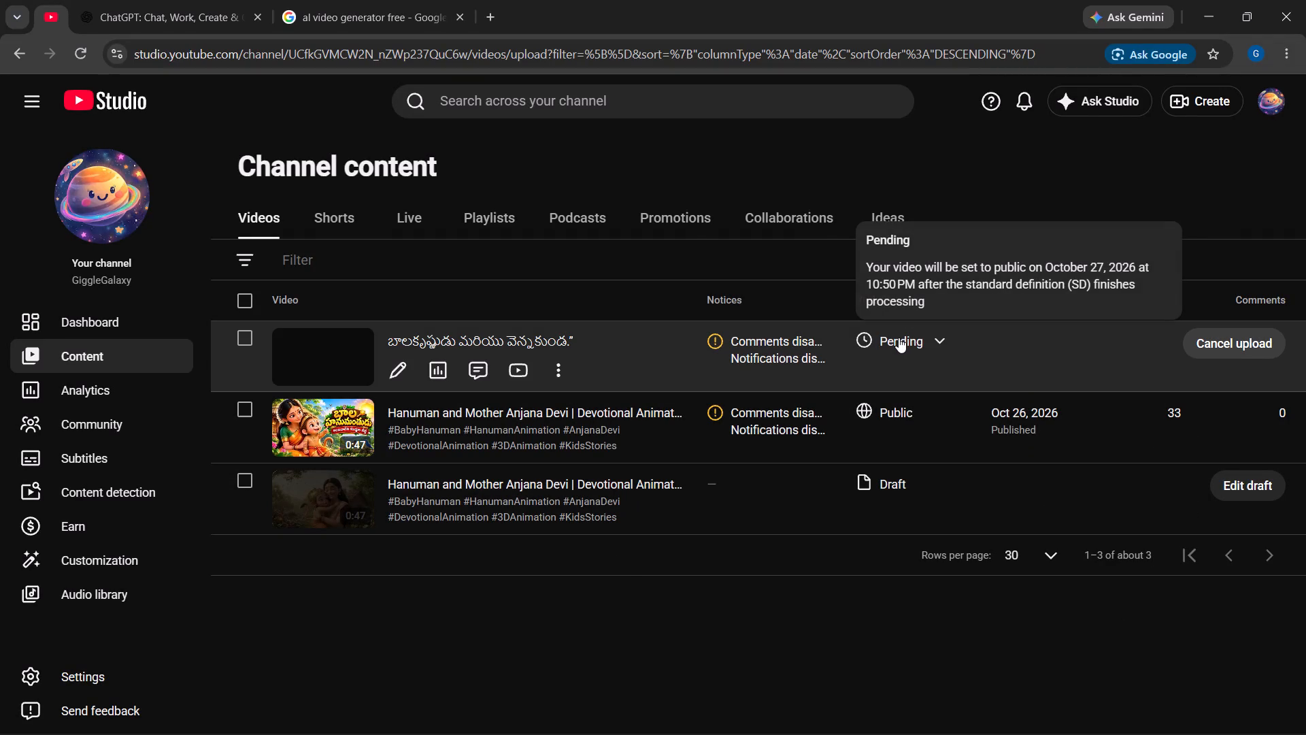
left_click(621, 625)
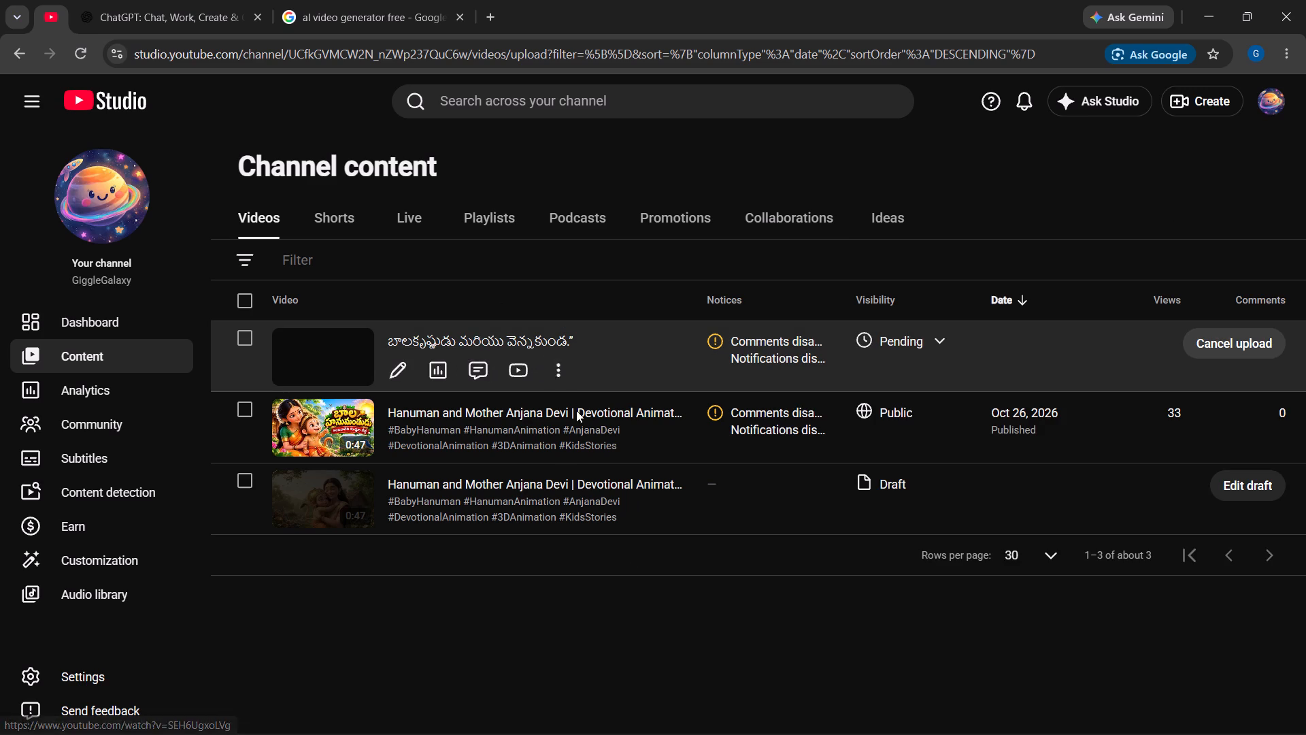
left_click(550, 361)
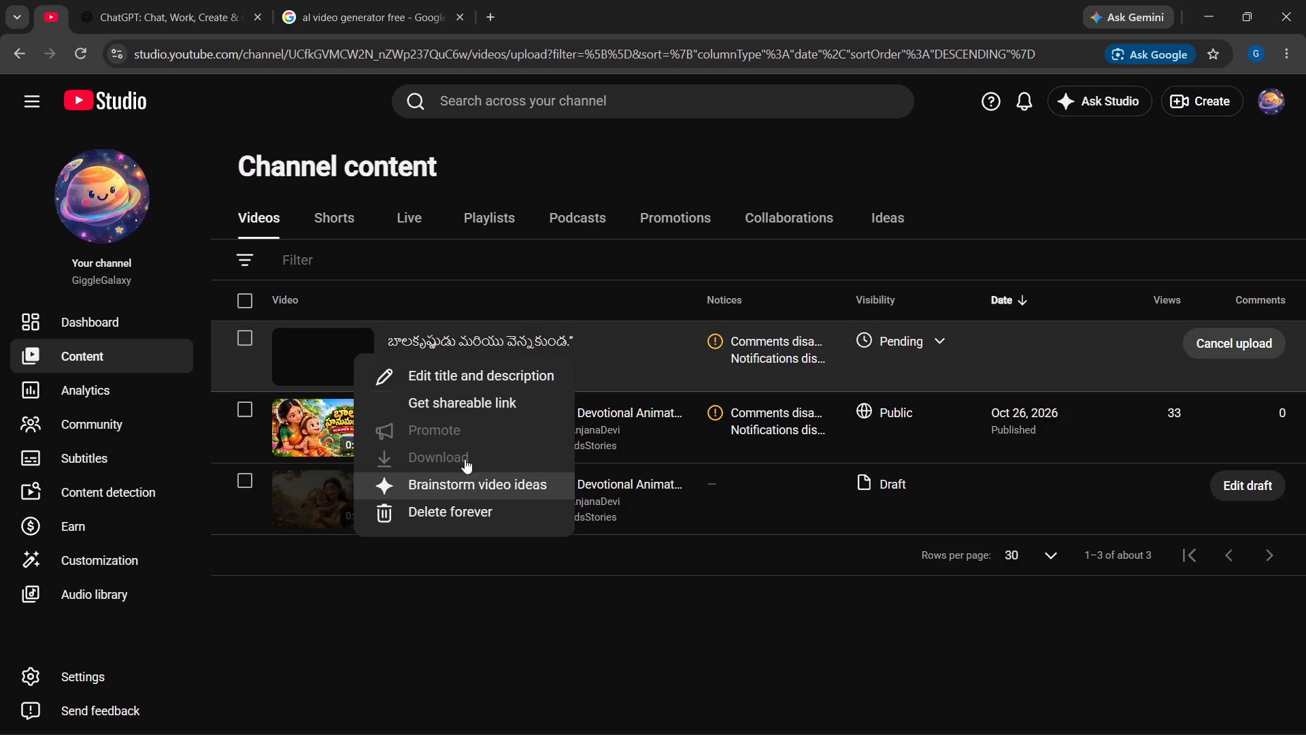
left_click(665, 647)
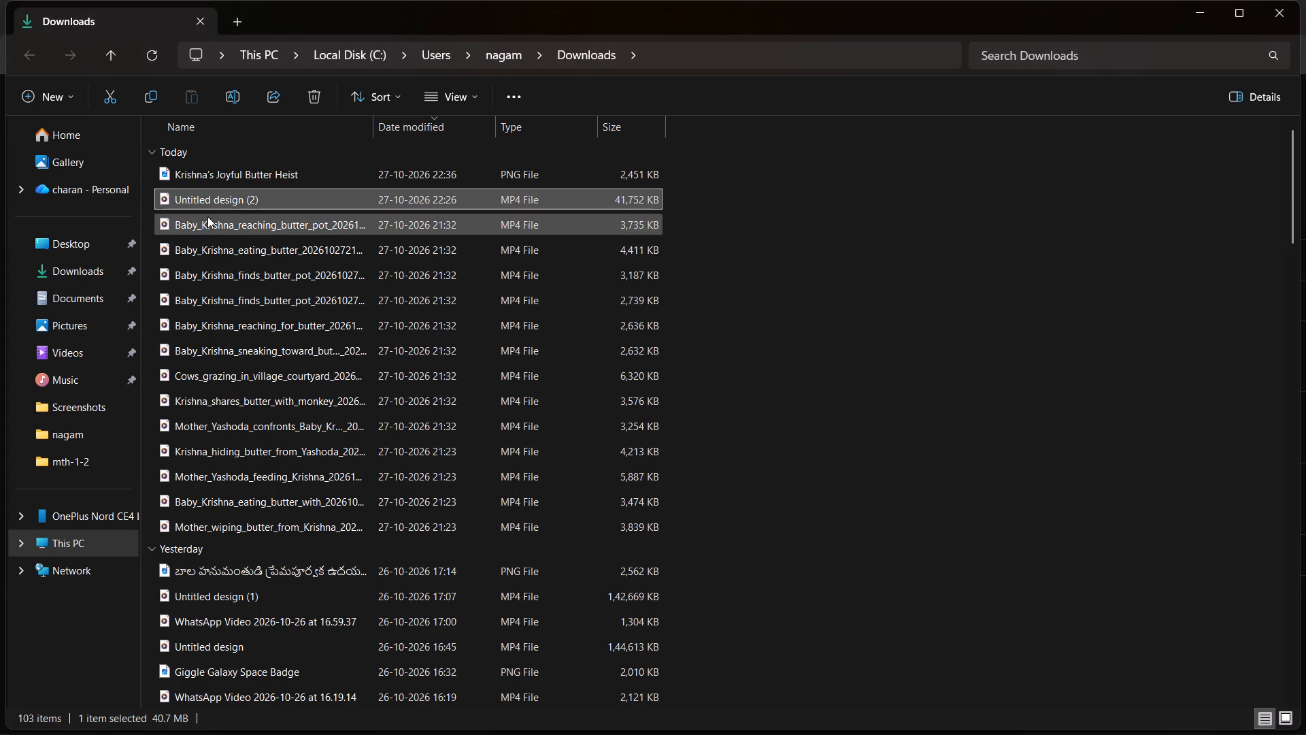
In File Explorer's Downloads folder, delete the consecutive files from Baby_Krishna_reaching_butter_pot through WhatsApp Video 2026-10-26 at 16.59.37.
left_click_drag(158, 214, 573, 595)
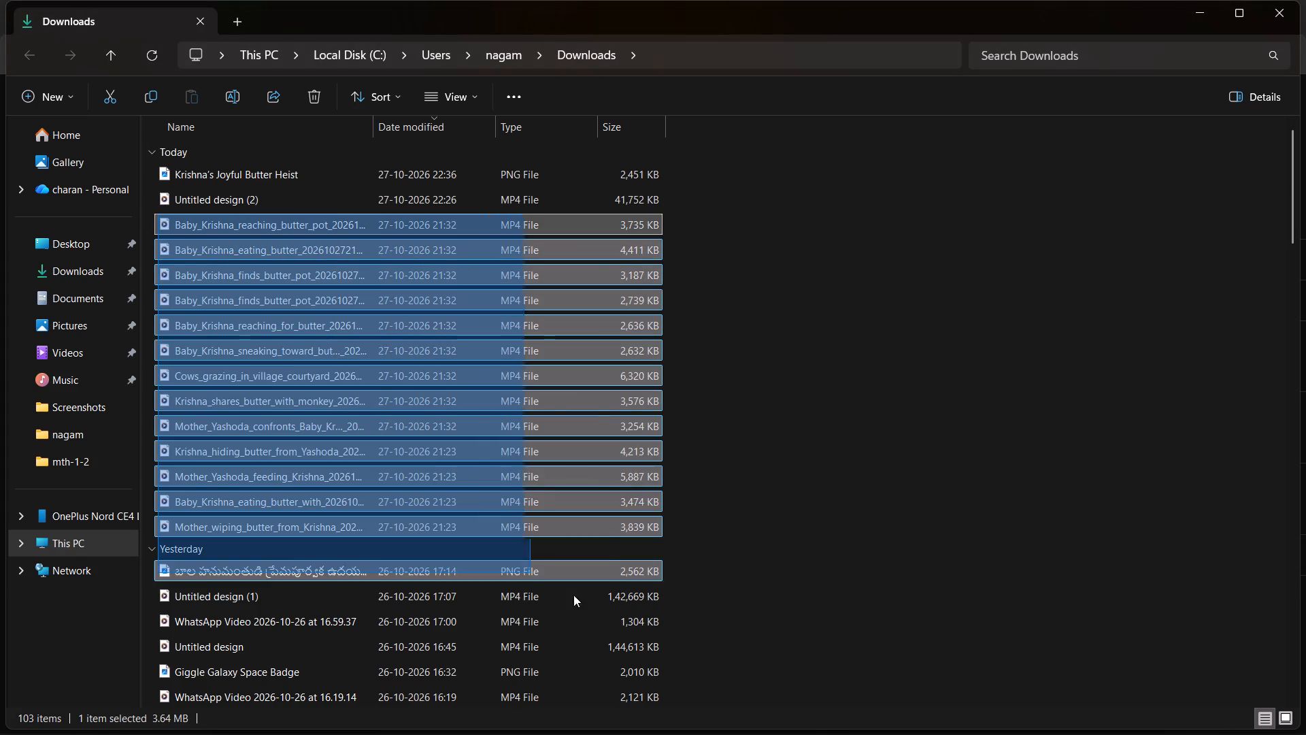
left_click_drag(573, 595, 756, 565)
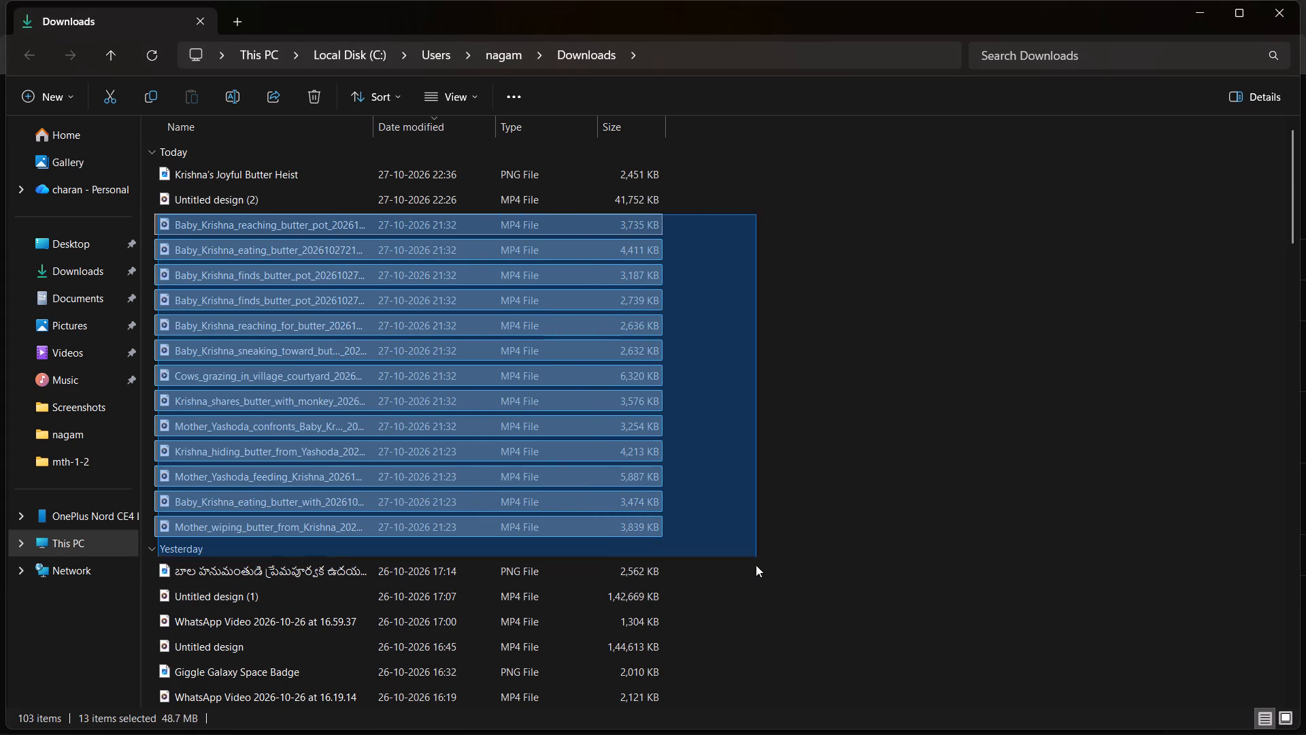
left_click_drag(756, 565, 750, 645)
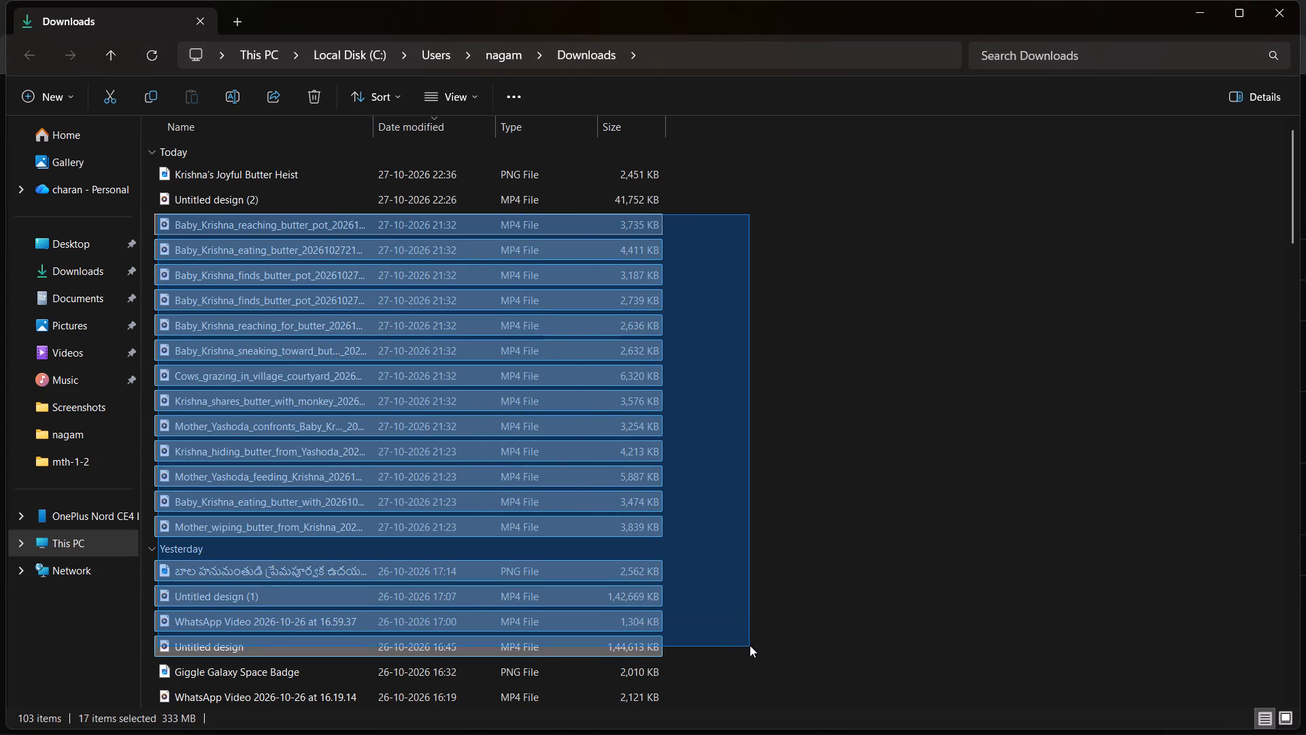
left_click_drag(750, 645, 756, 627)
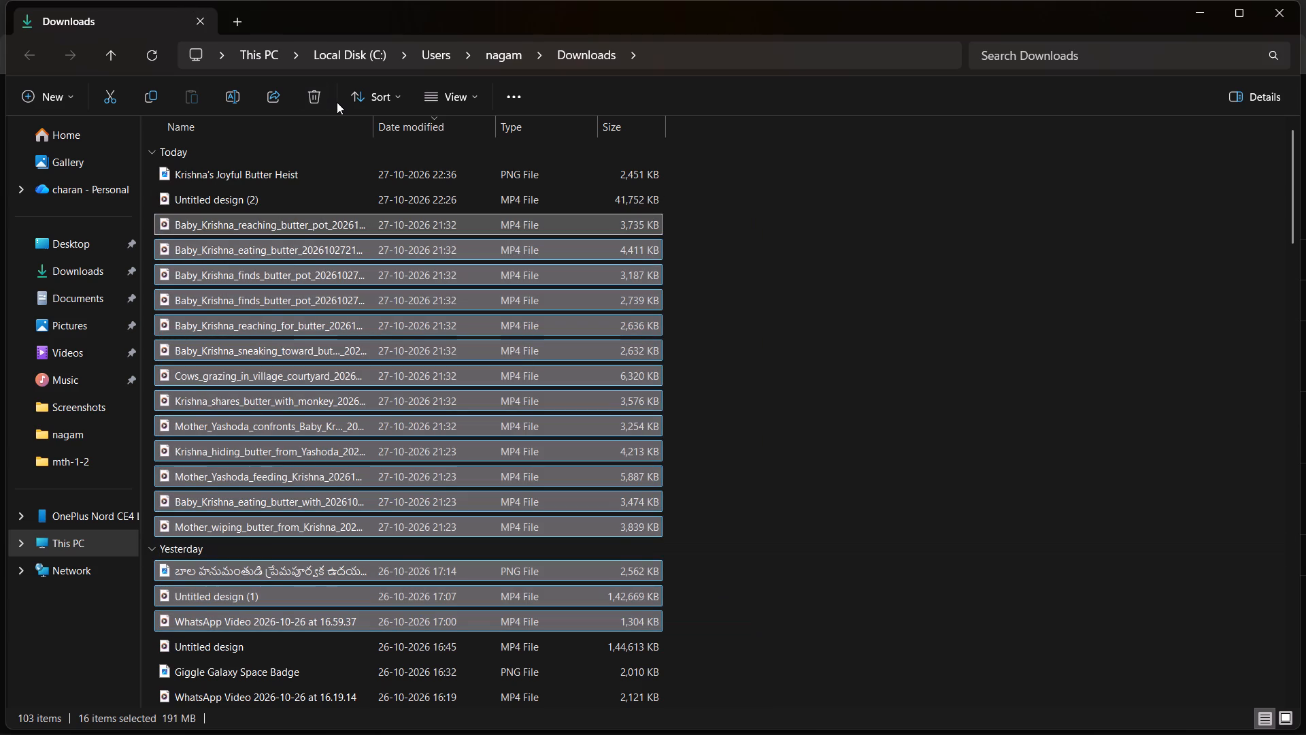
left_click(329, 101)
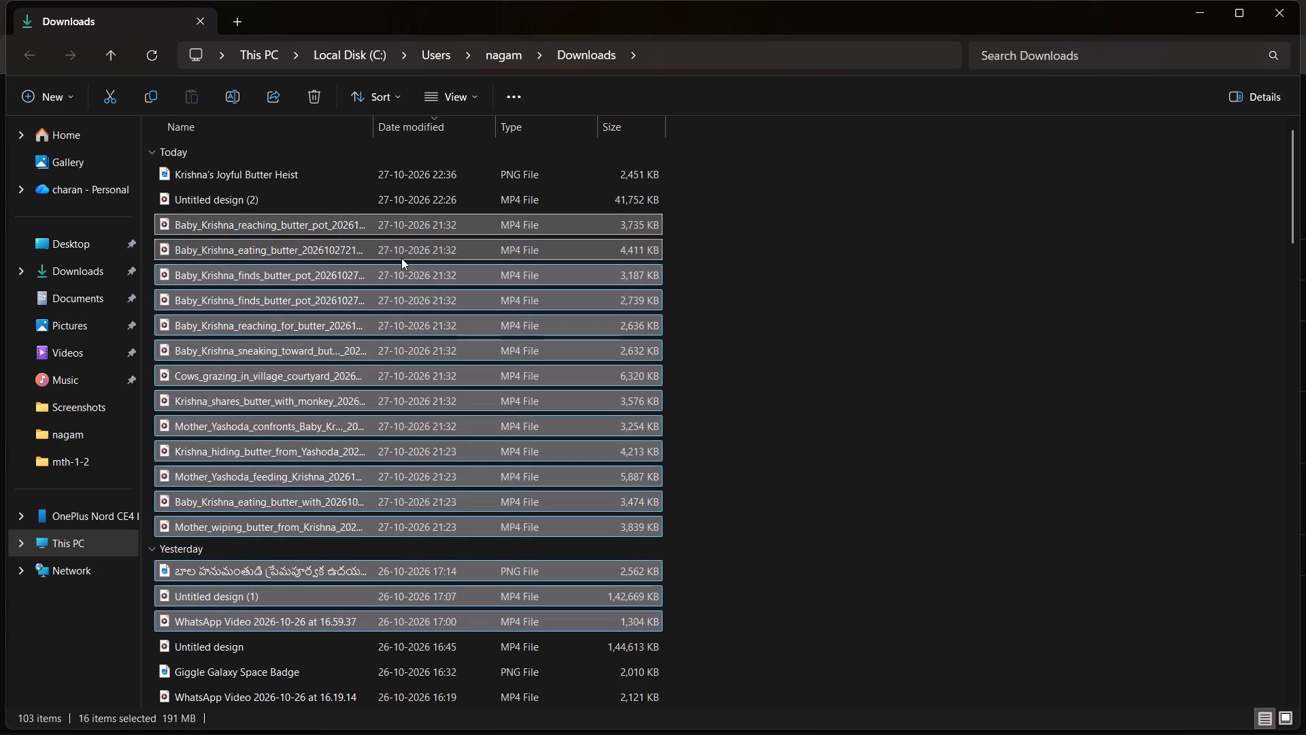
Delete the Krishna's Joyful Butter Heist PNG file from the Downloads folder.
left_click(293, 167)
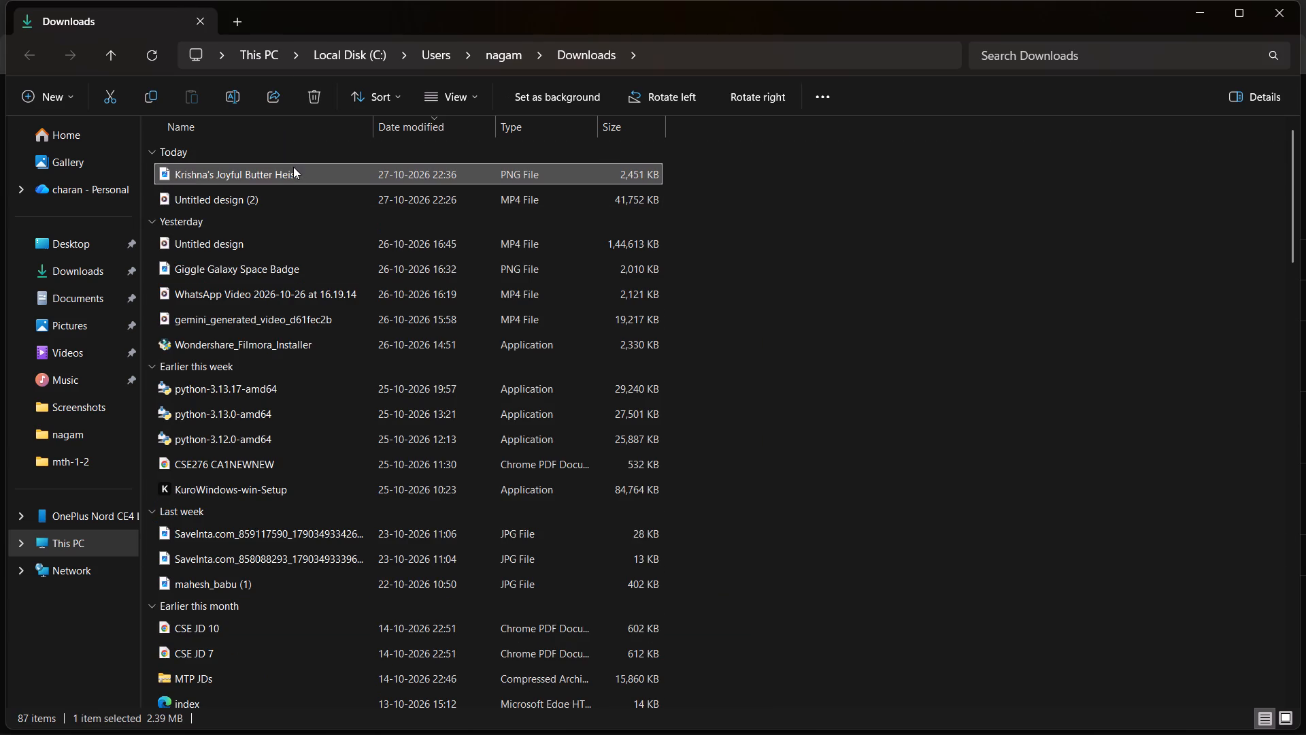
left_click(314, 93)
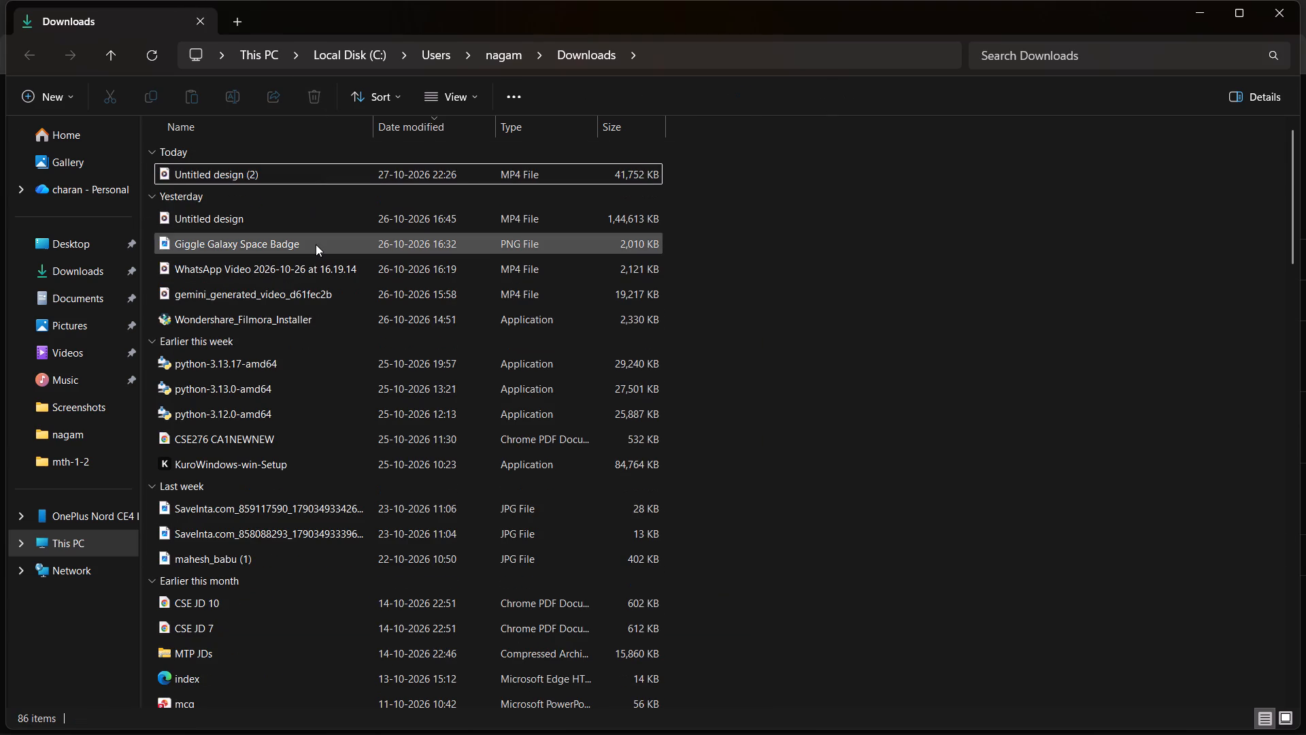
Preview yesterday's Untitled design MP4 in Media Player, try skipping ahead, and close the player.
left_click(299, 223)
double_click(299, 223)
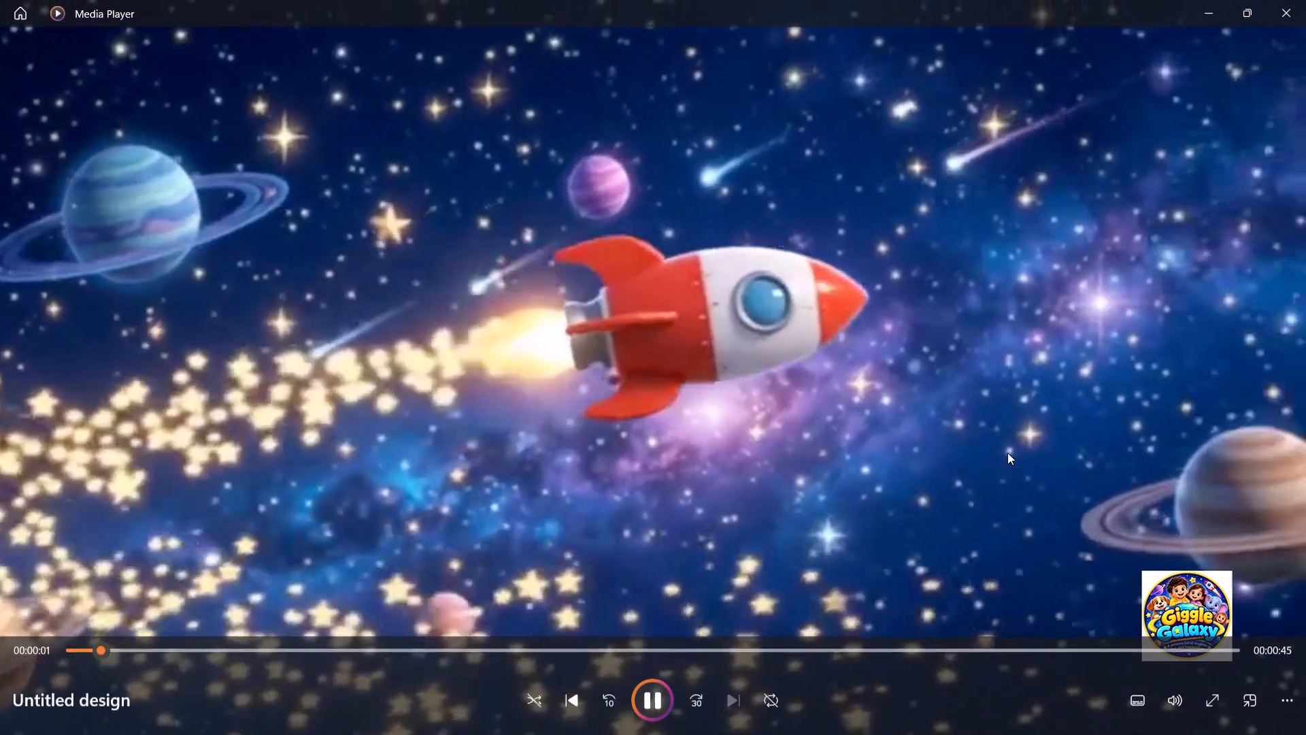
key("Right")
key("Right")
key("Right")
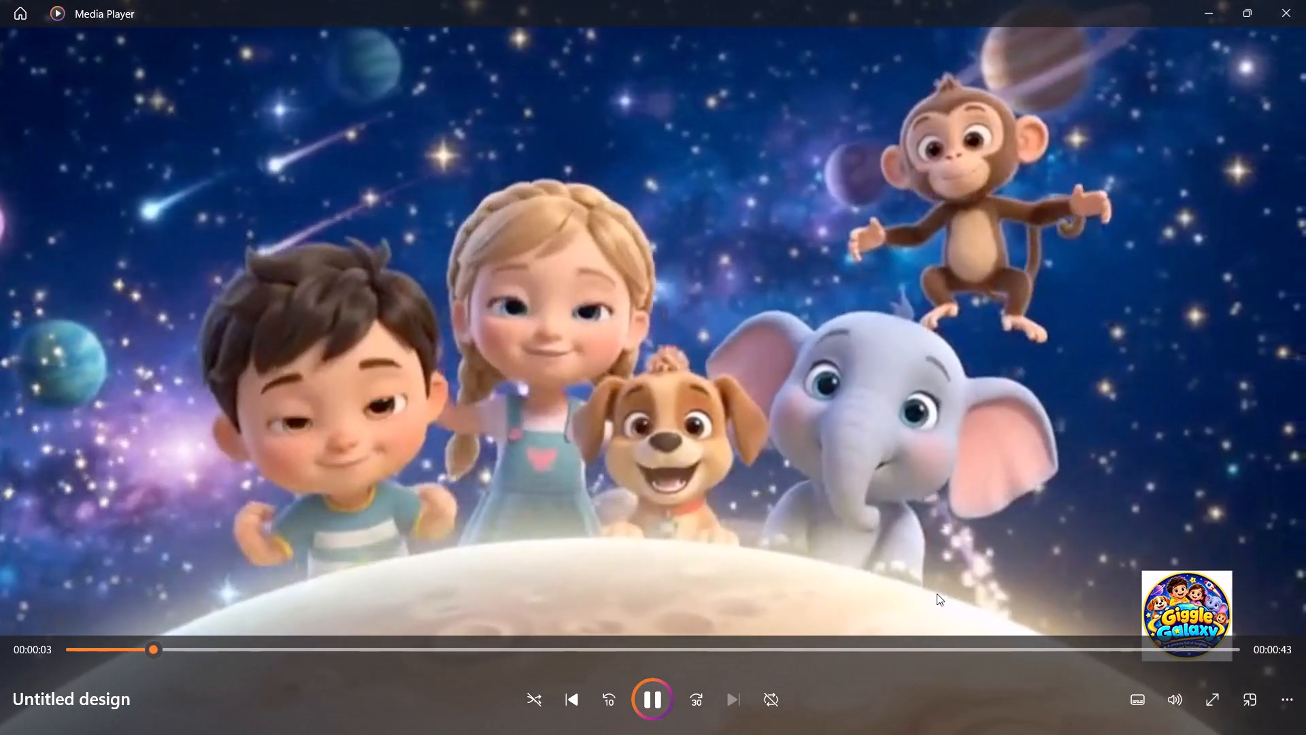
key("Right")
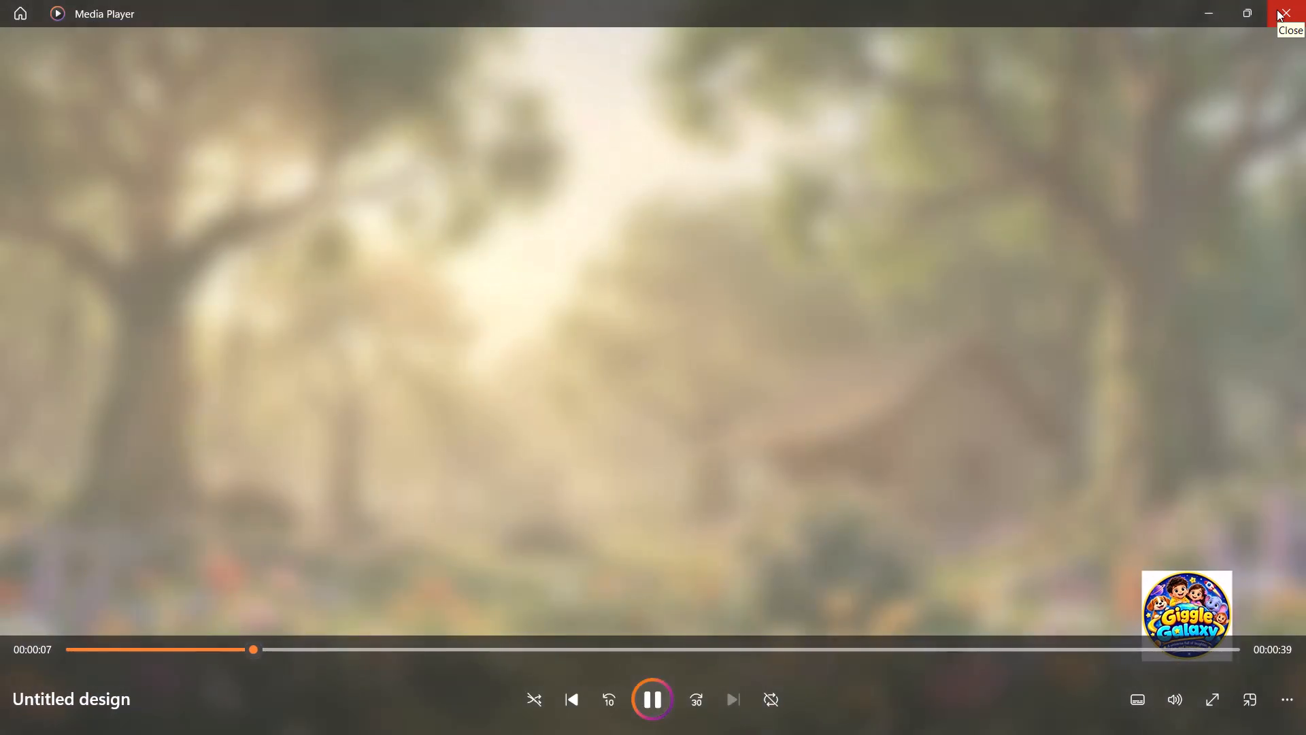
left_click(1277, 10)
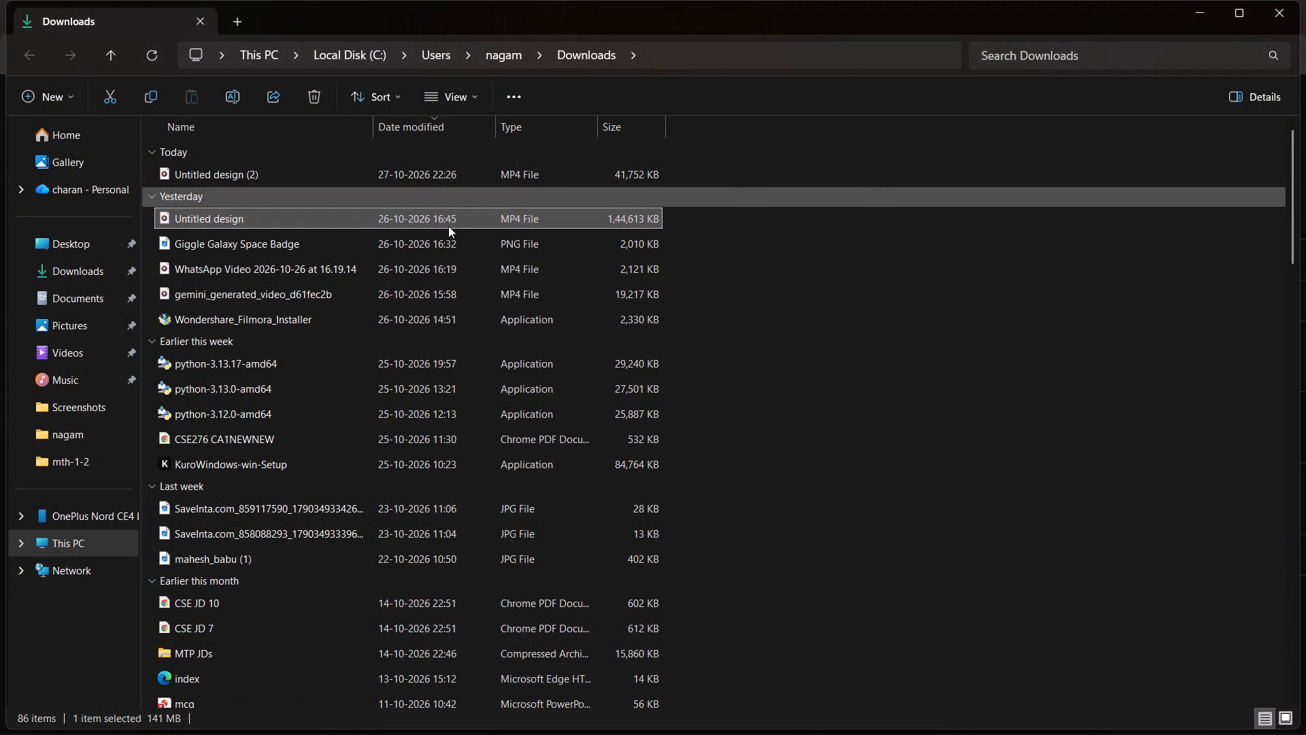
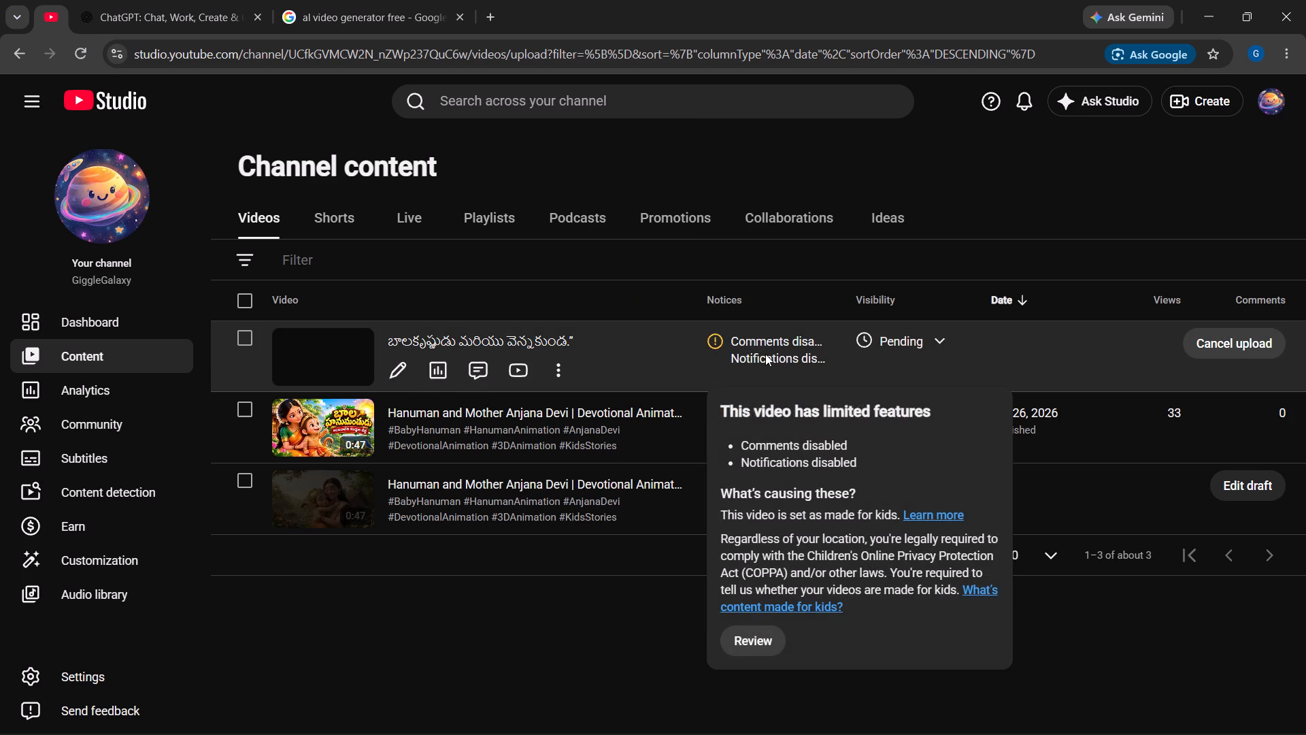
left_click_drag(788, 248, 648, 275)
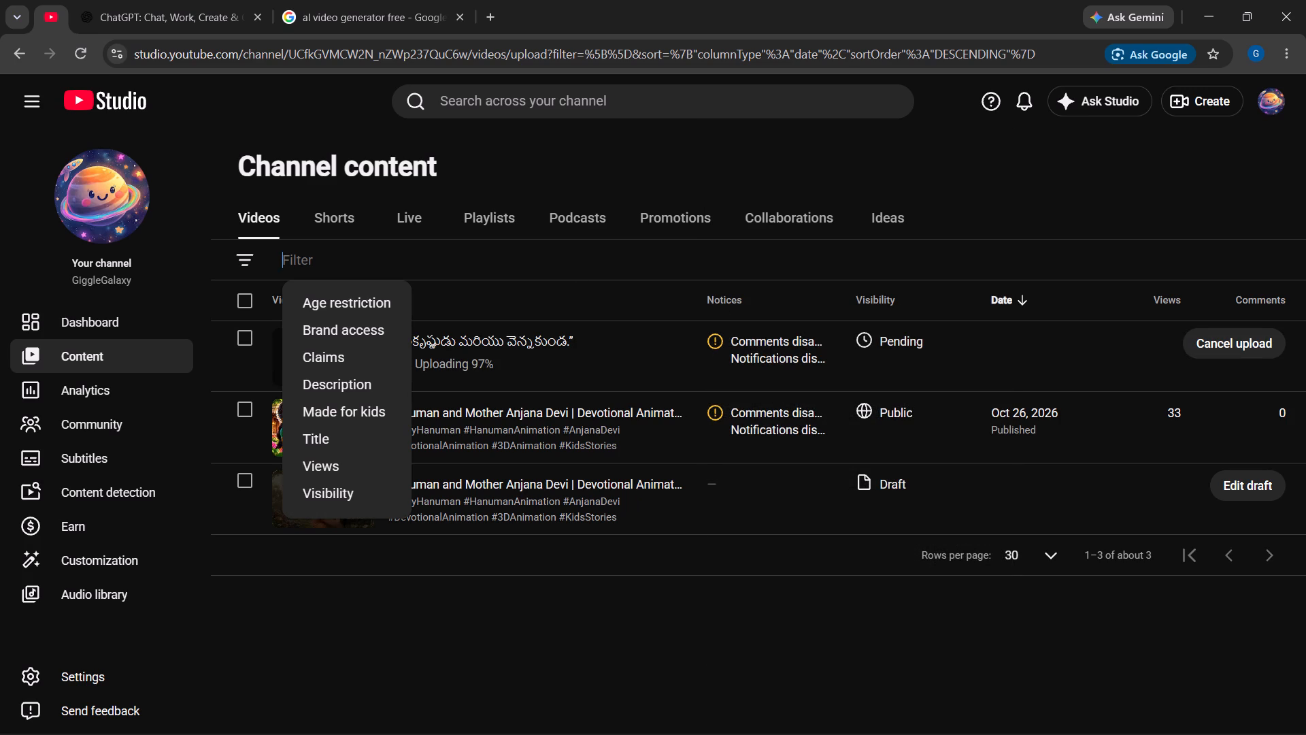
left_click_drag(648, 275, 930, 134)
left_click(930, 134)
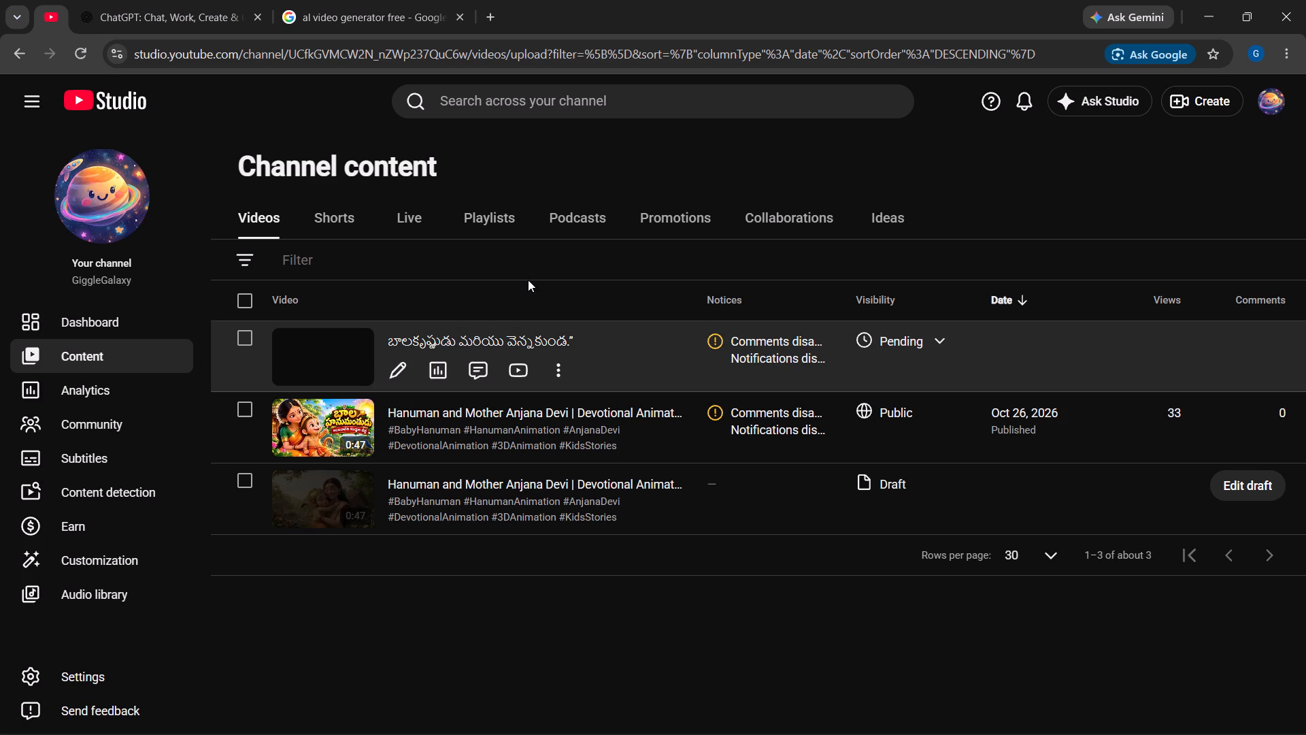
Check the details page of the uploading Krishna video and return to the channel content list.
left_click(452, 344)
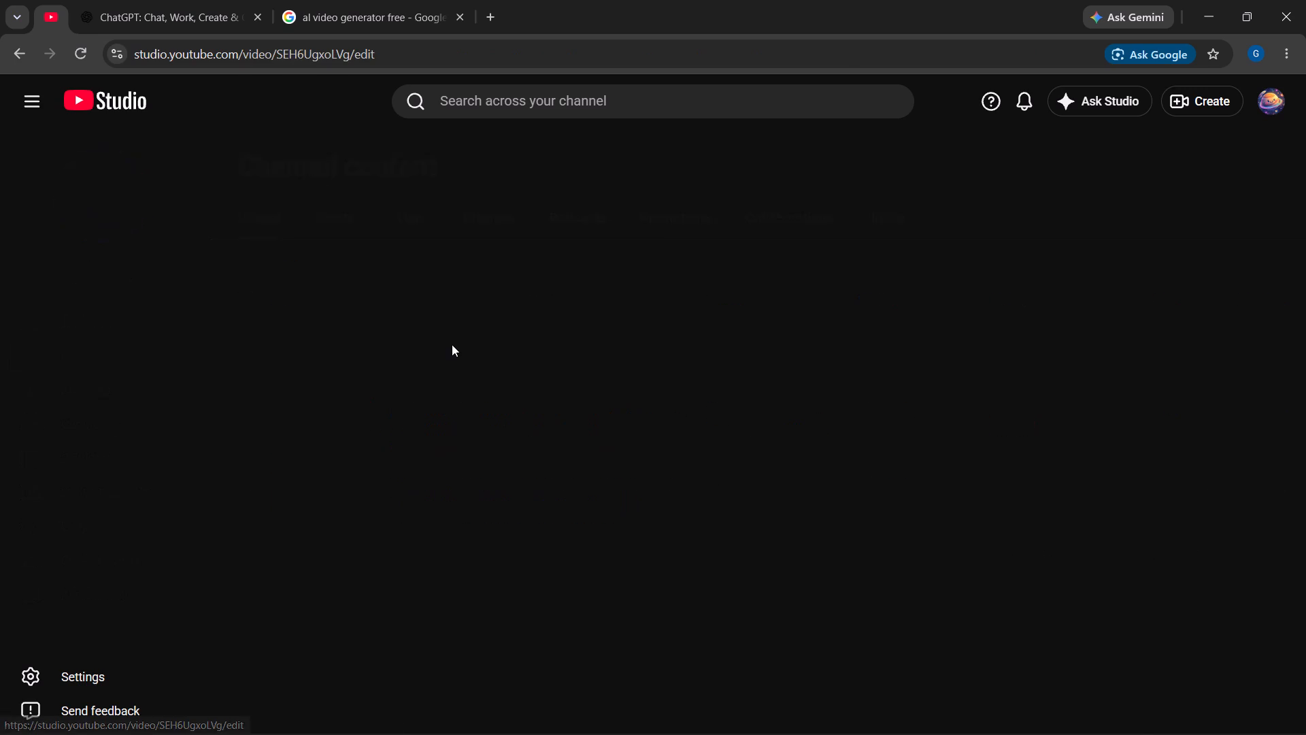
left_click(139, 261)
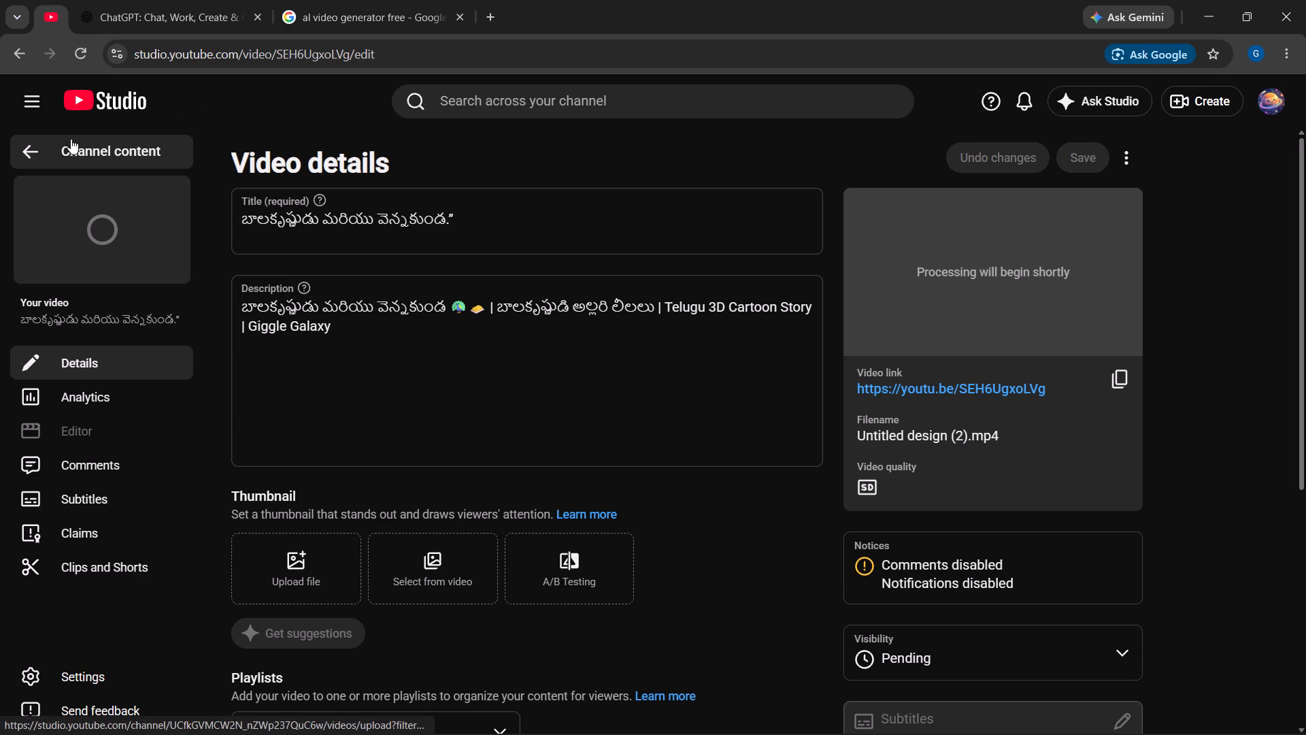
left_click(67, 147)
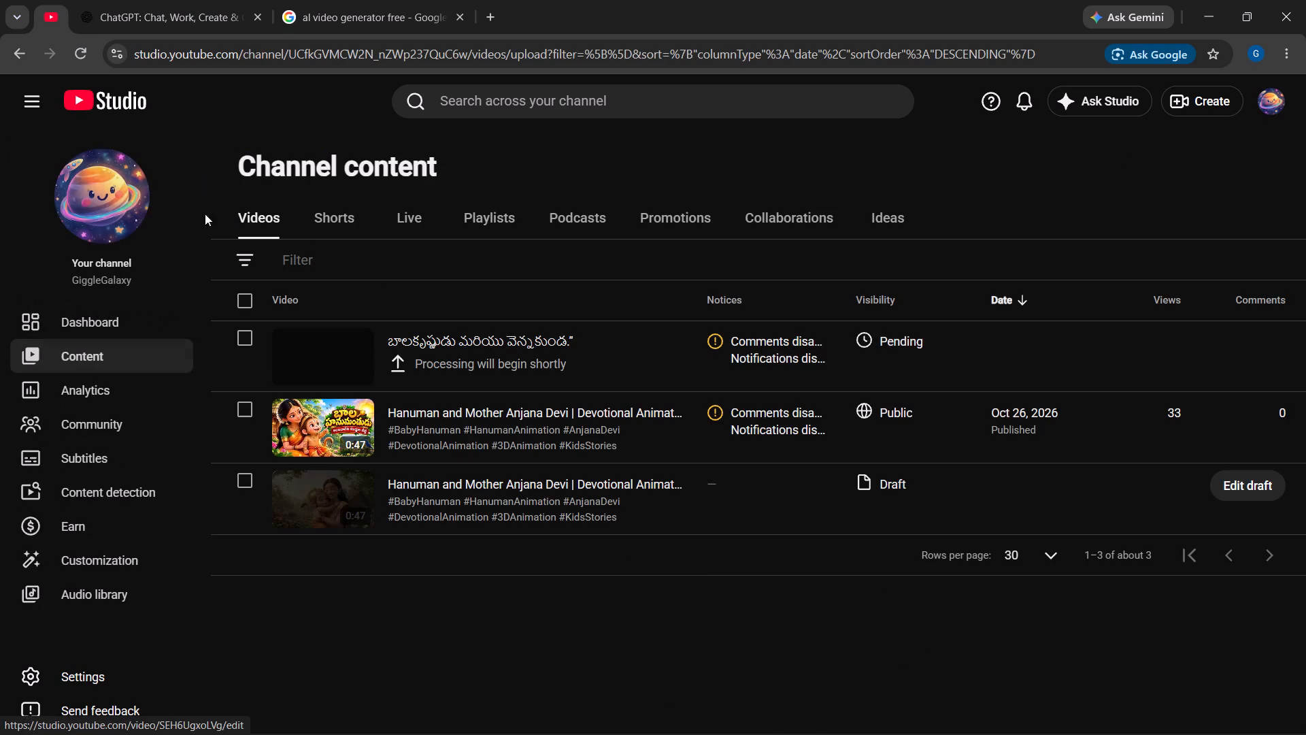
Open the published Hanuman and Mother Anjana Devi video's details and review its limited-features notice in the audience settings.
left_click(427, 420)
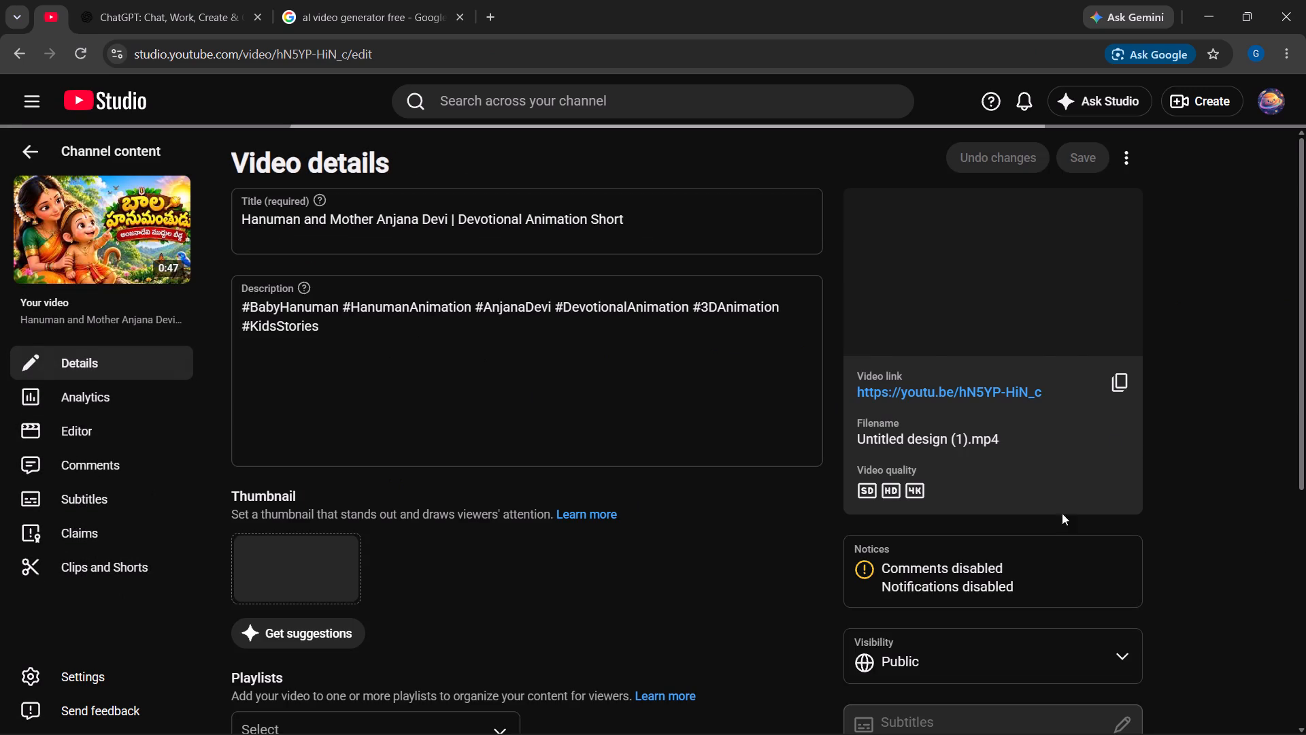
left_click(1033, 556)
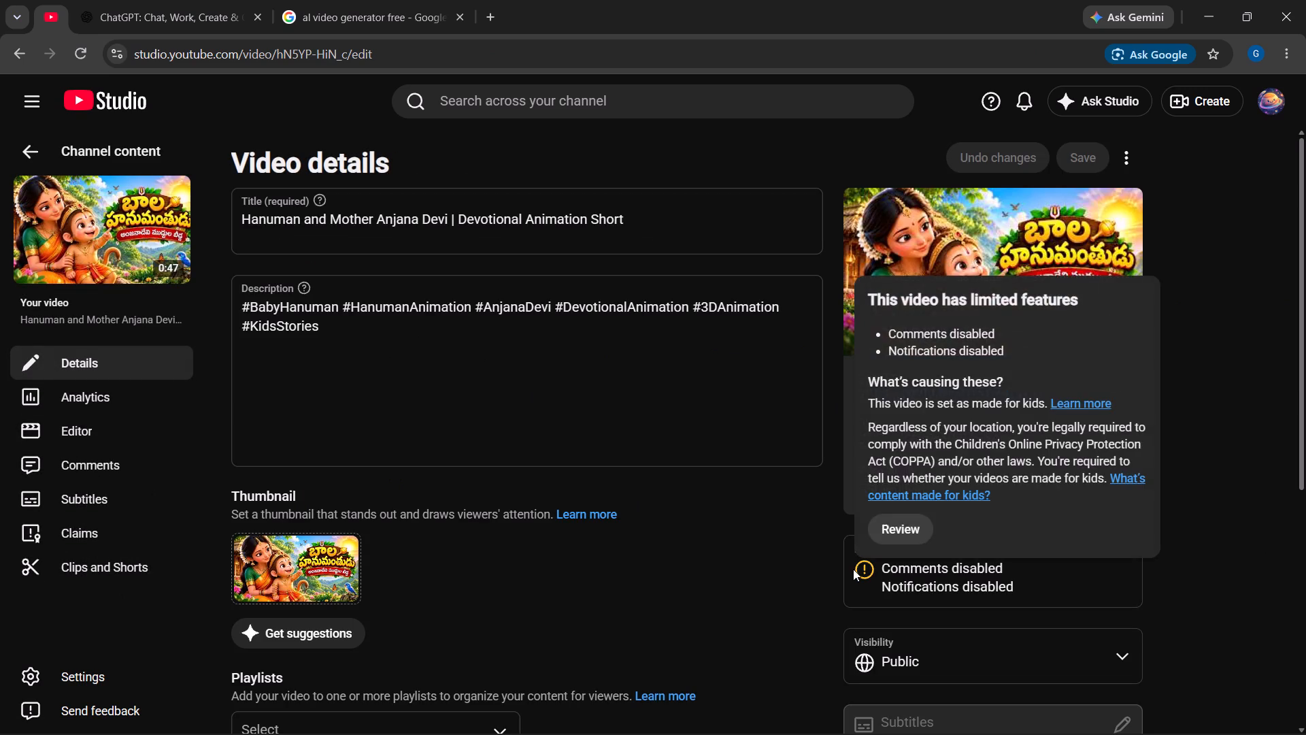
left_click(905, 533)
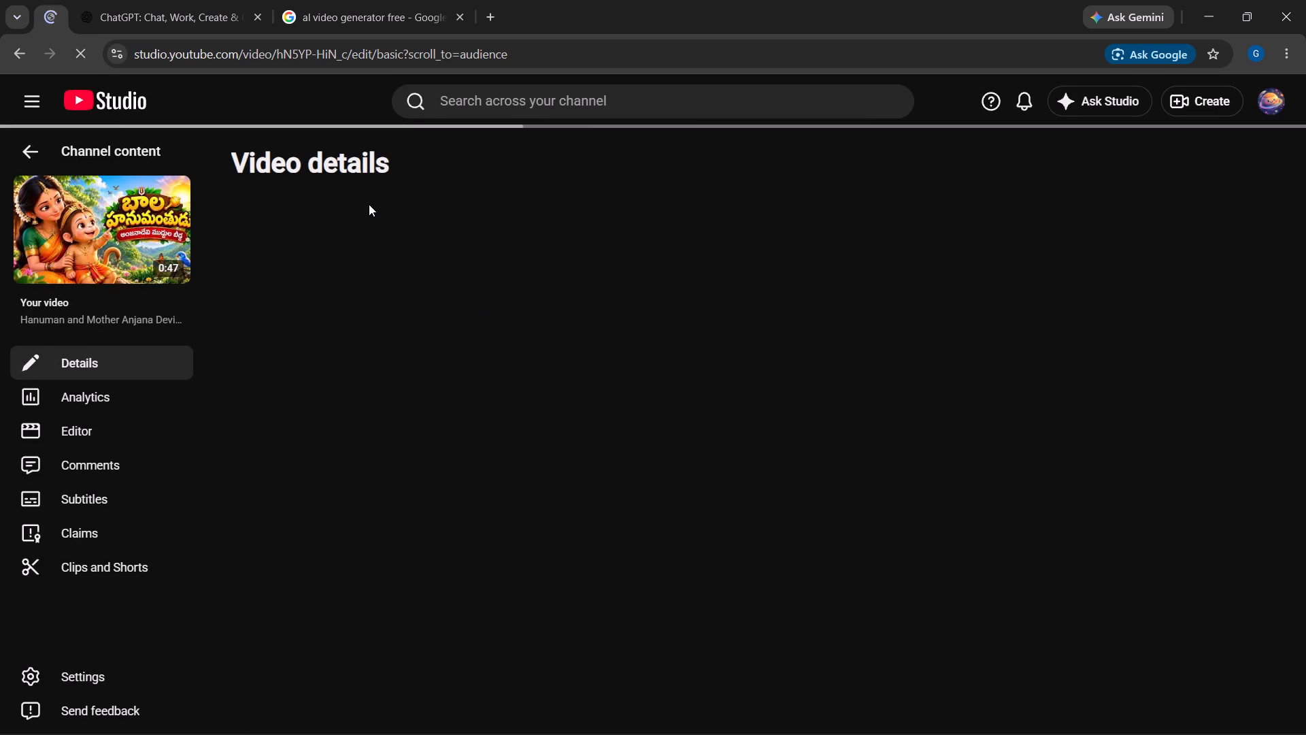
Expand the Hanuman video's additional settings and declare that it doesn't include paid promotion.
scroll(477, 507, "down", 1)
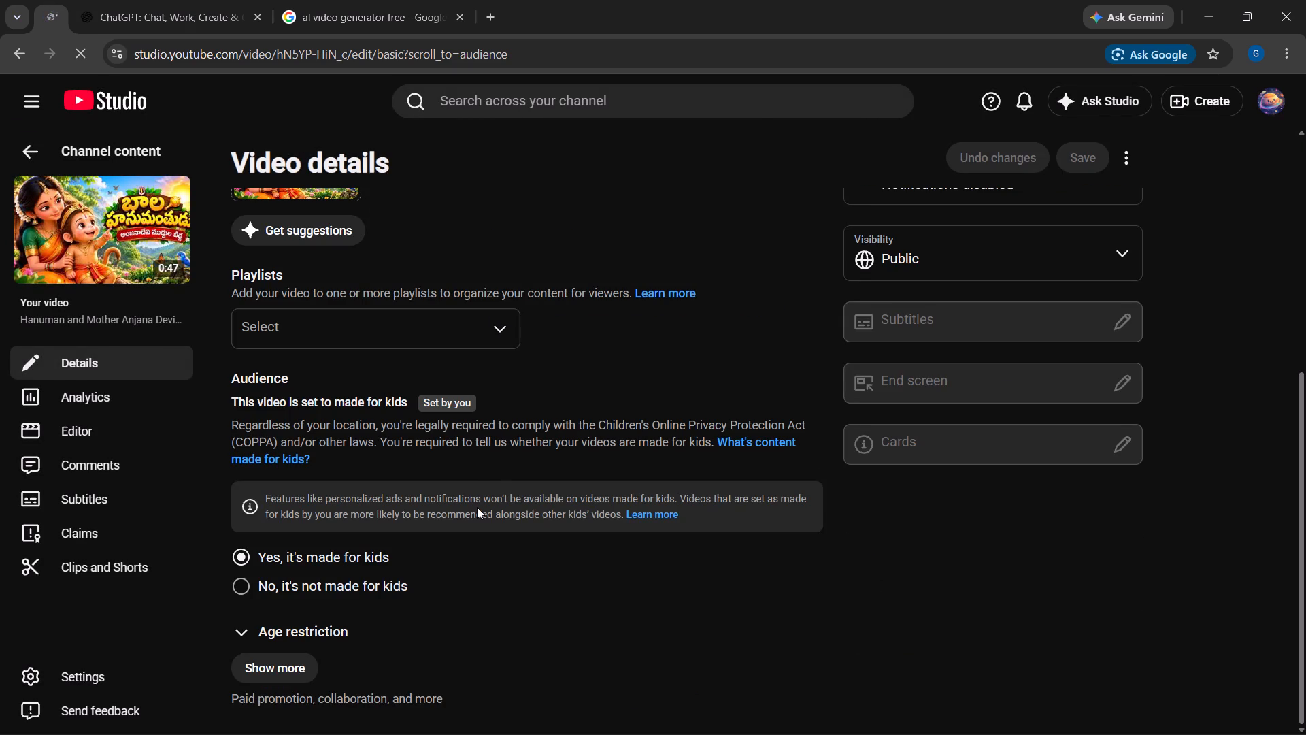
scroll(477, 507, "down", 1)
left_click(288, 665)
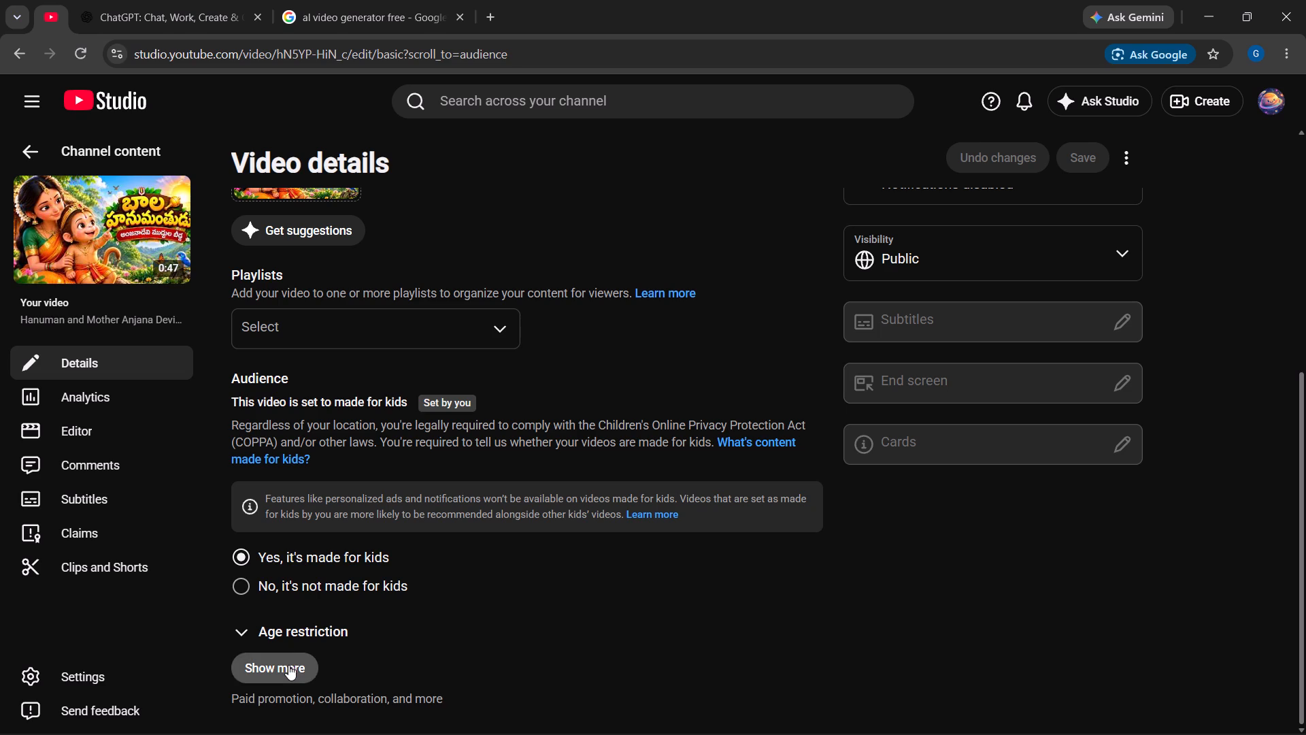
scroll(288, 665, "down", 3)
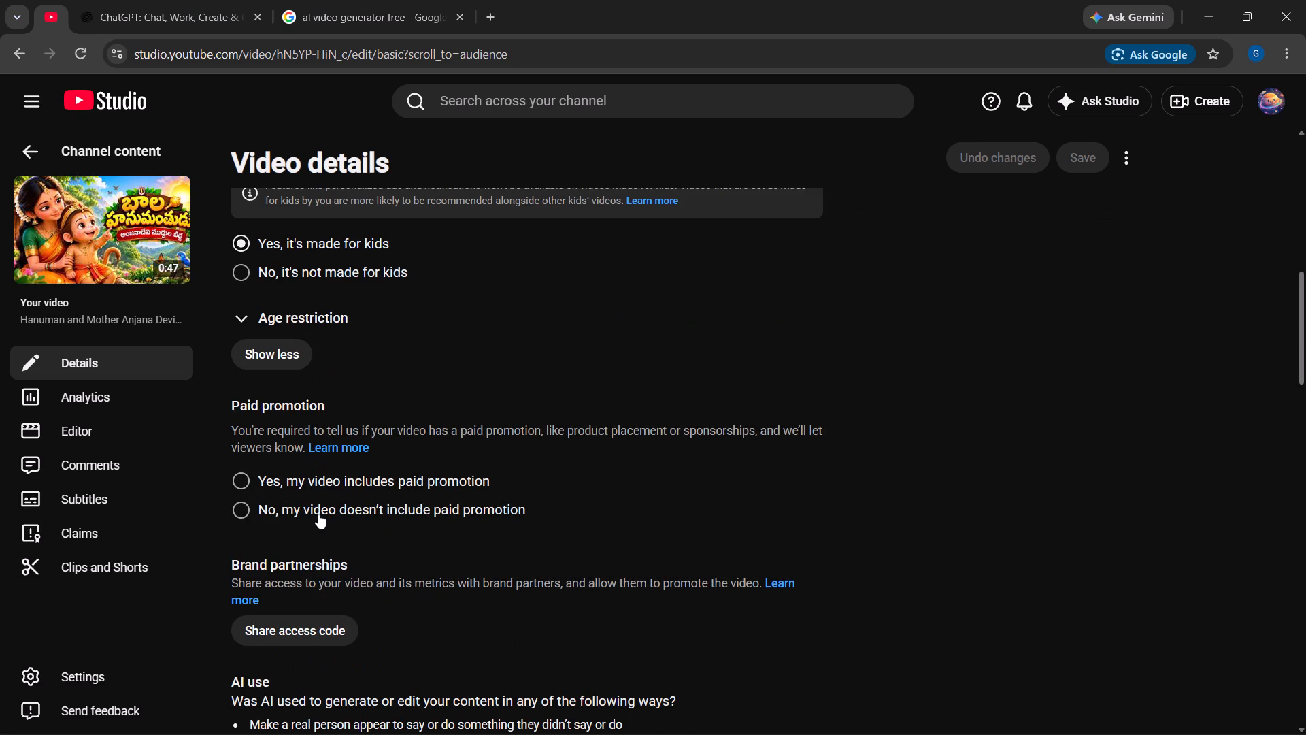
left_click(341, 489)
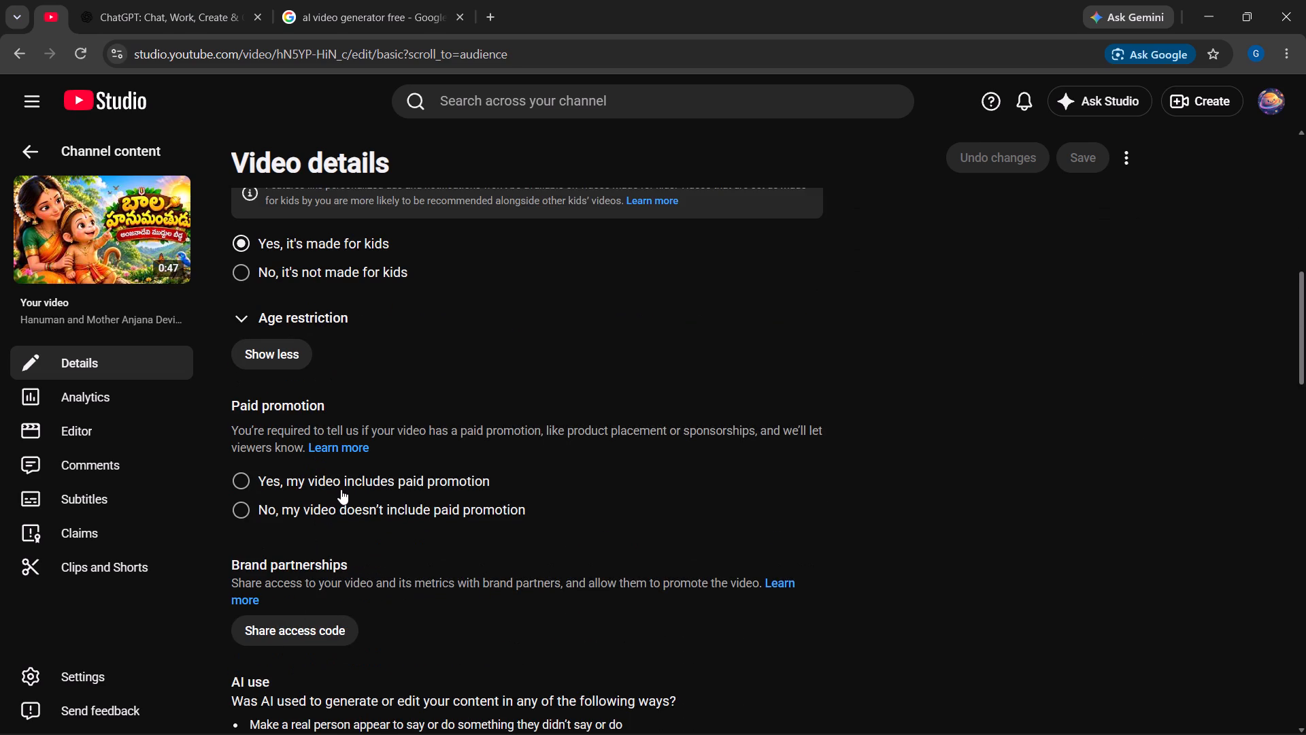
scroll(341, 489, "down", 2)
left_click(341, 489)
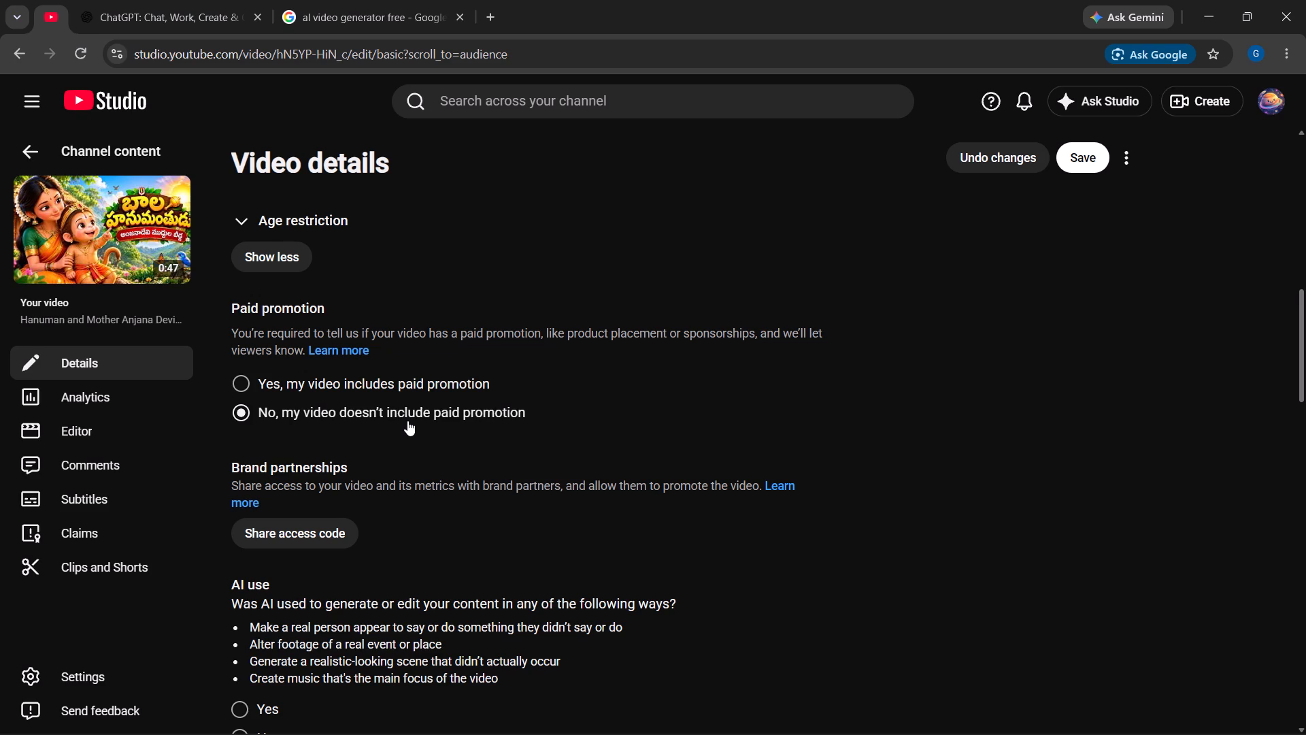
Answer Yes to the AI use question for the Hanuman video.
scroll(407, 421, "down", 2)
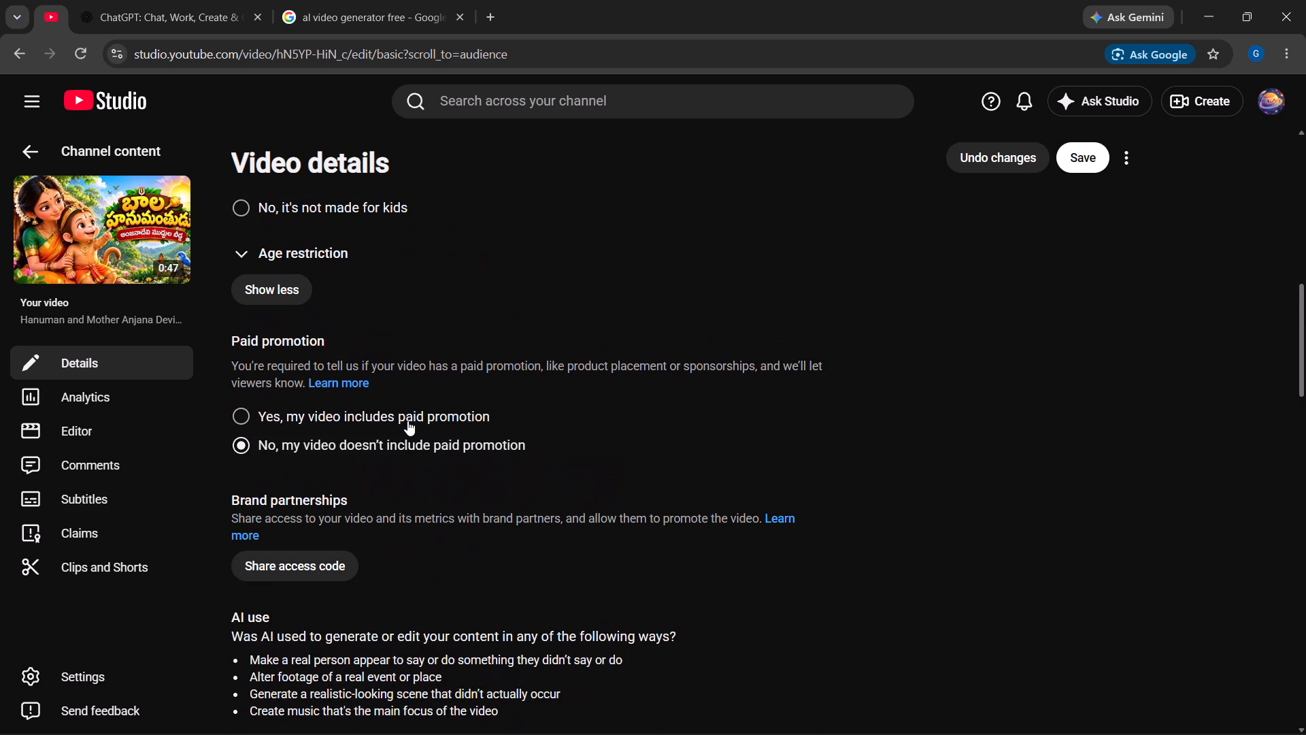
scroll(407, 421, "down", 1)
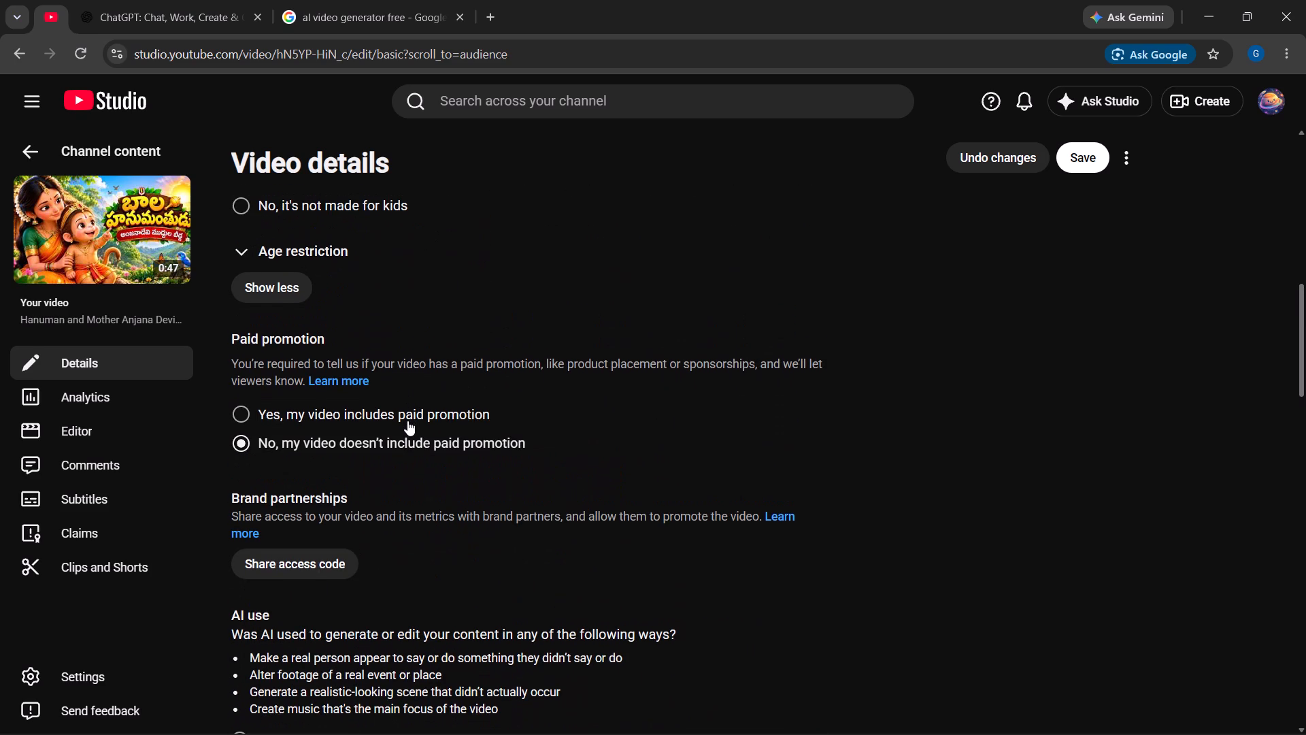
scroll(407, 421, "down", 3)
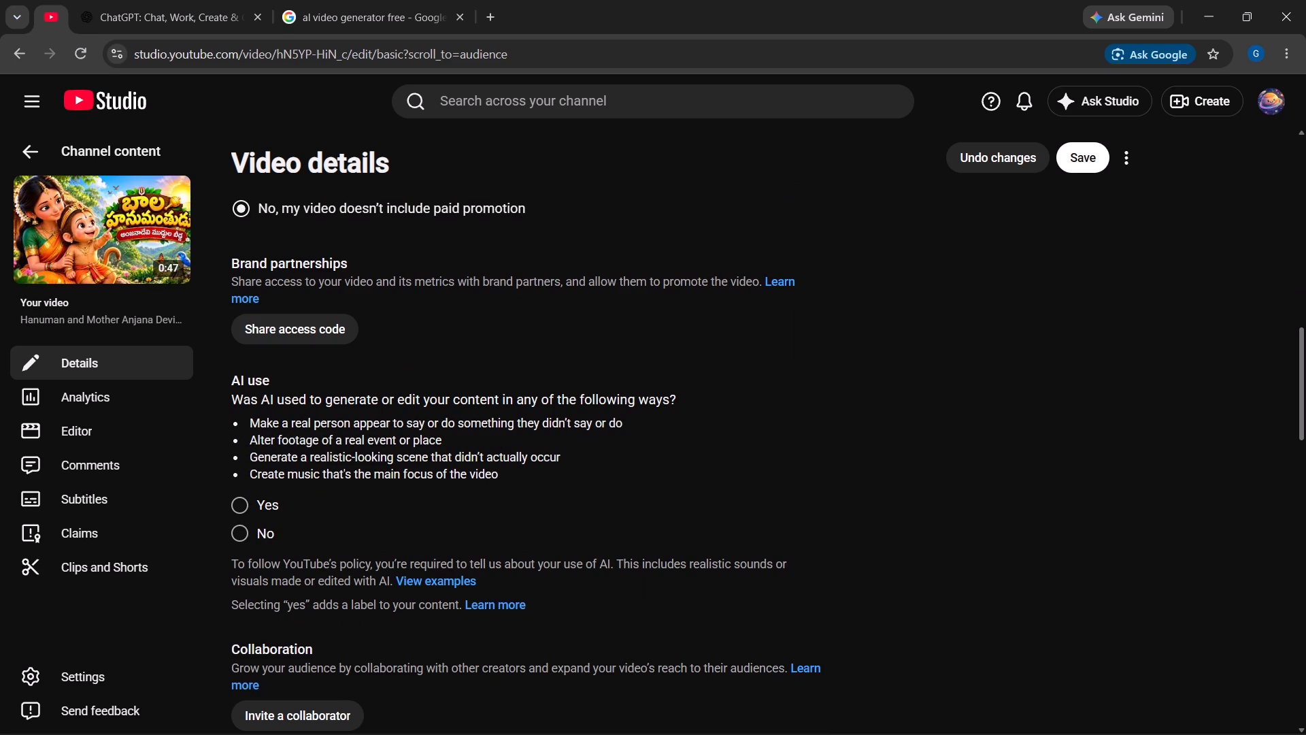
left_click(251, 510)
Set the Hanuman video's language to English.
scroll(251, 510, "down", 2)
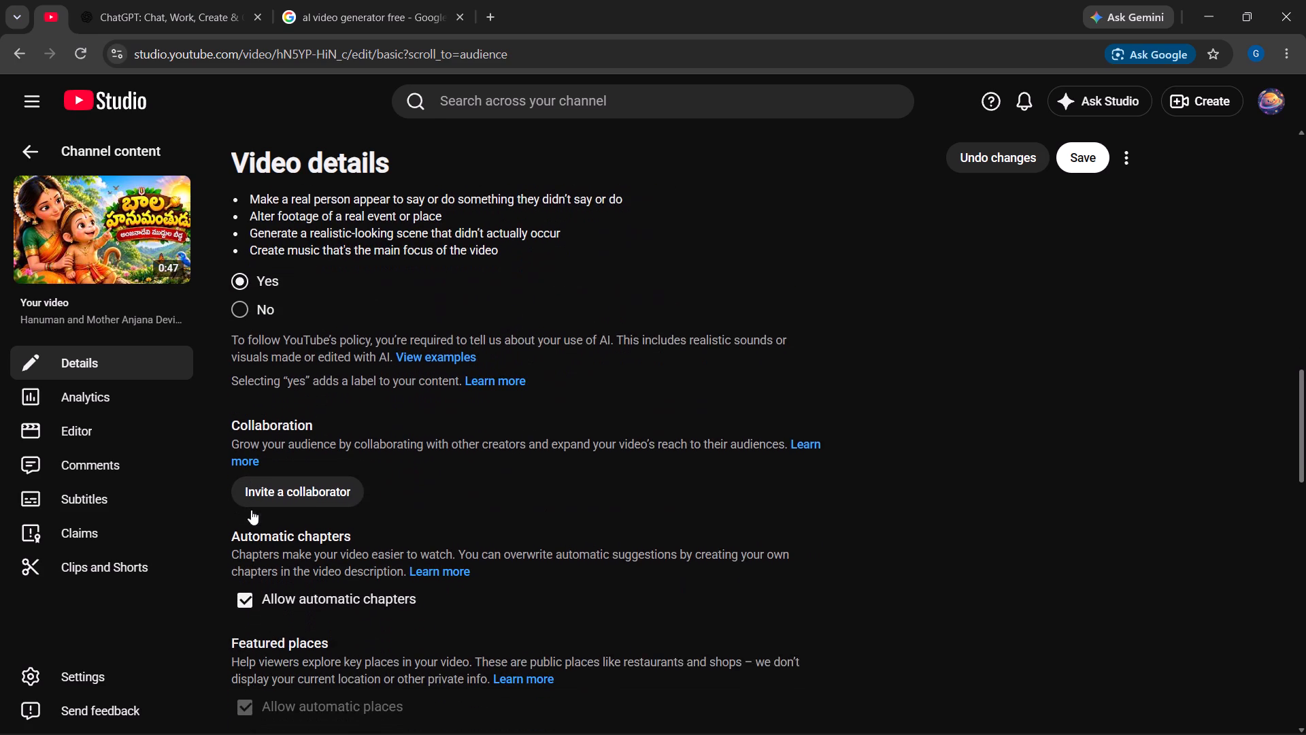
scroll(251, 510, "down", 6)
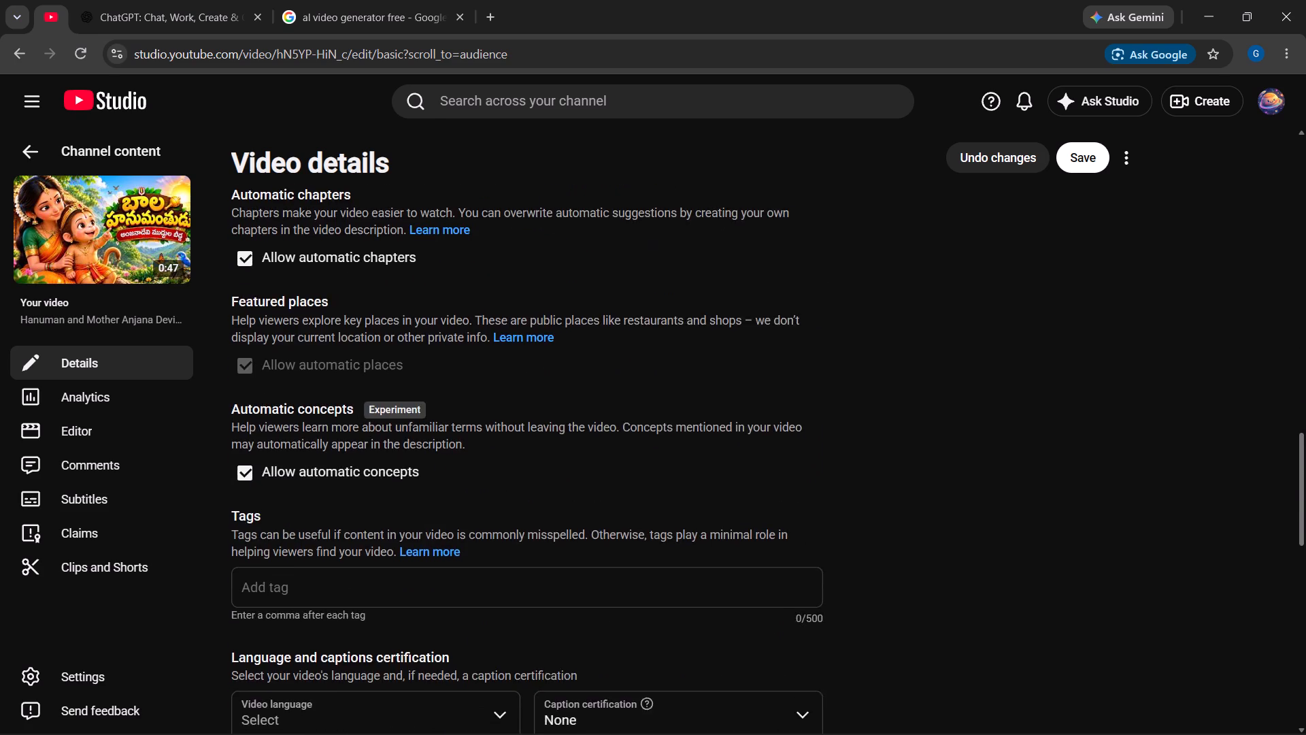
scroll(251, 510, "down", 2)
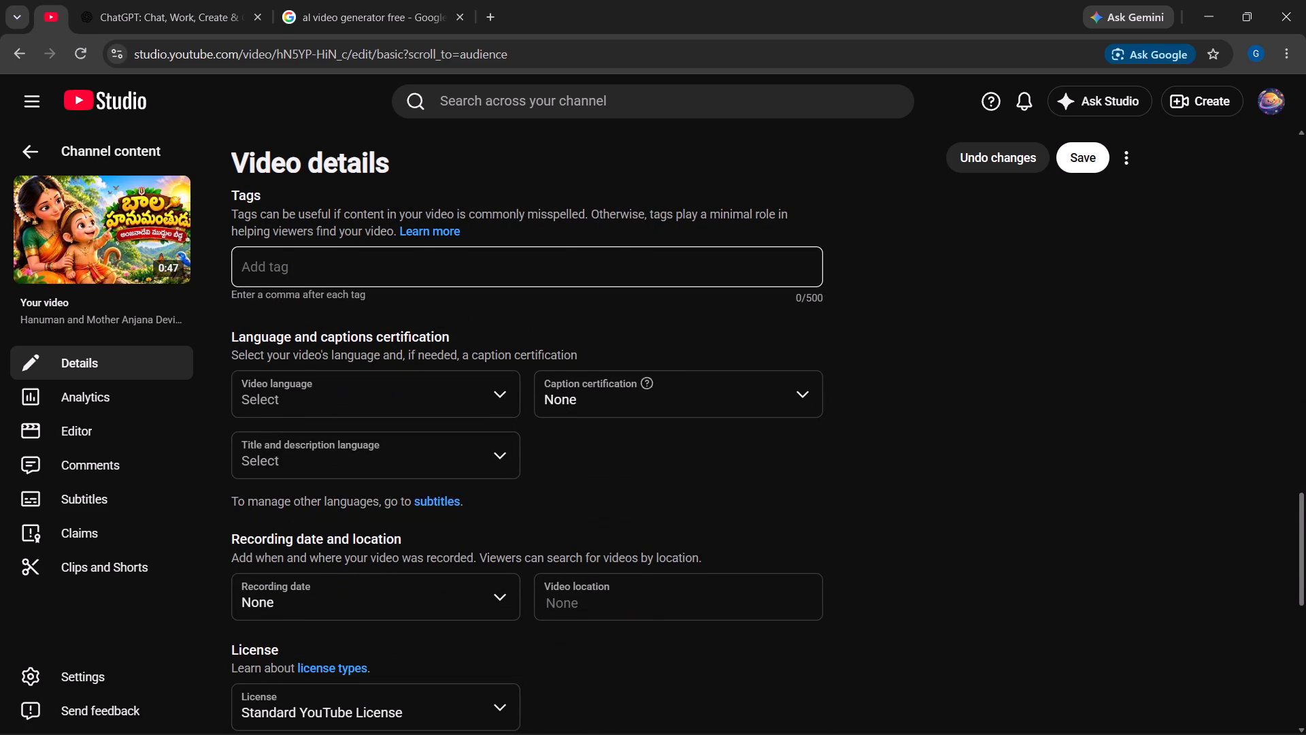
scroll(527, 294, "down", 1)
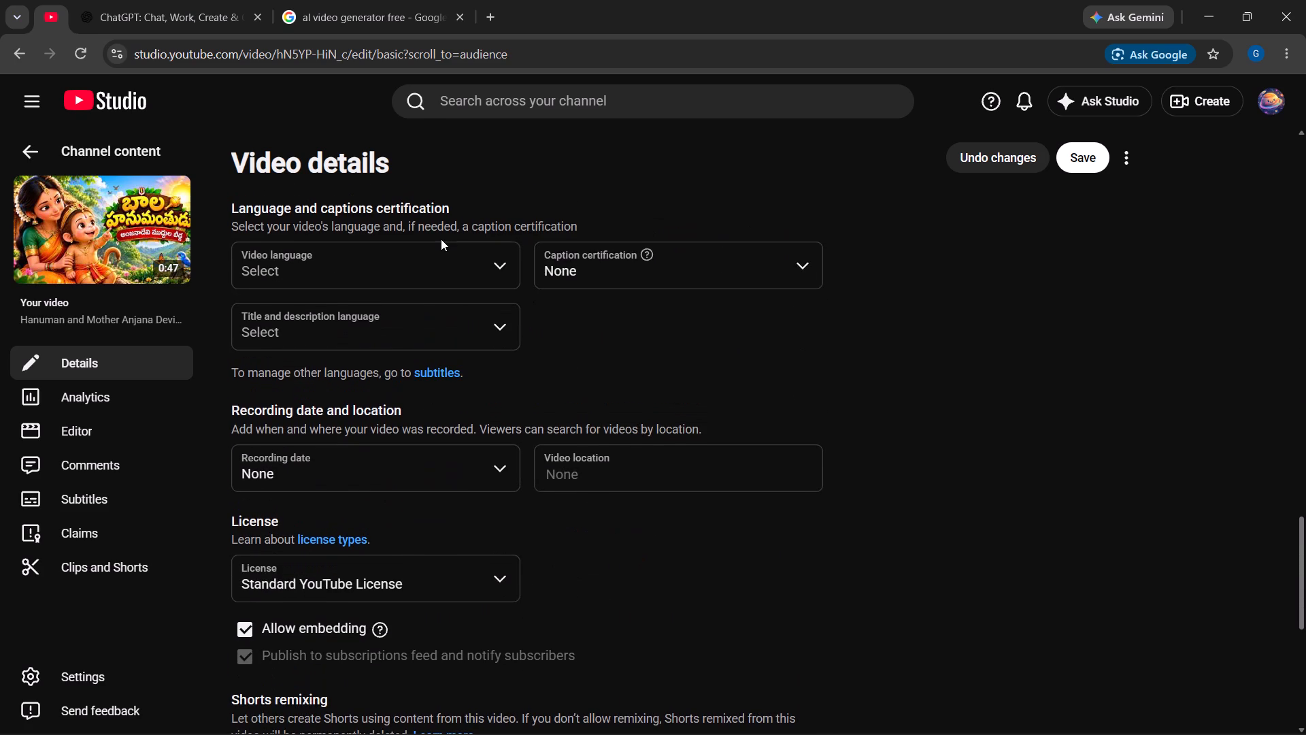
left_click(441, 239)
left_click(444, 252)
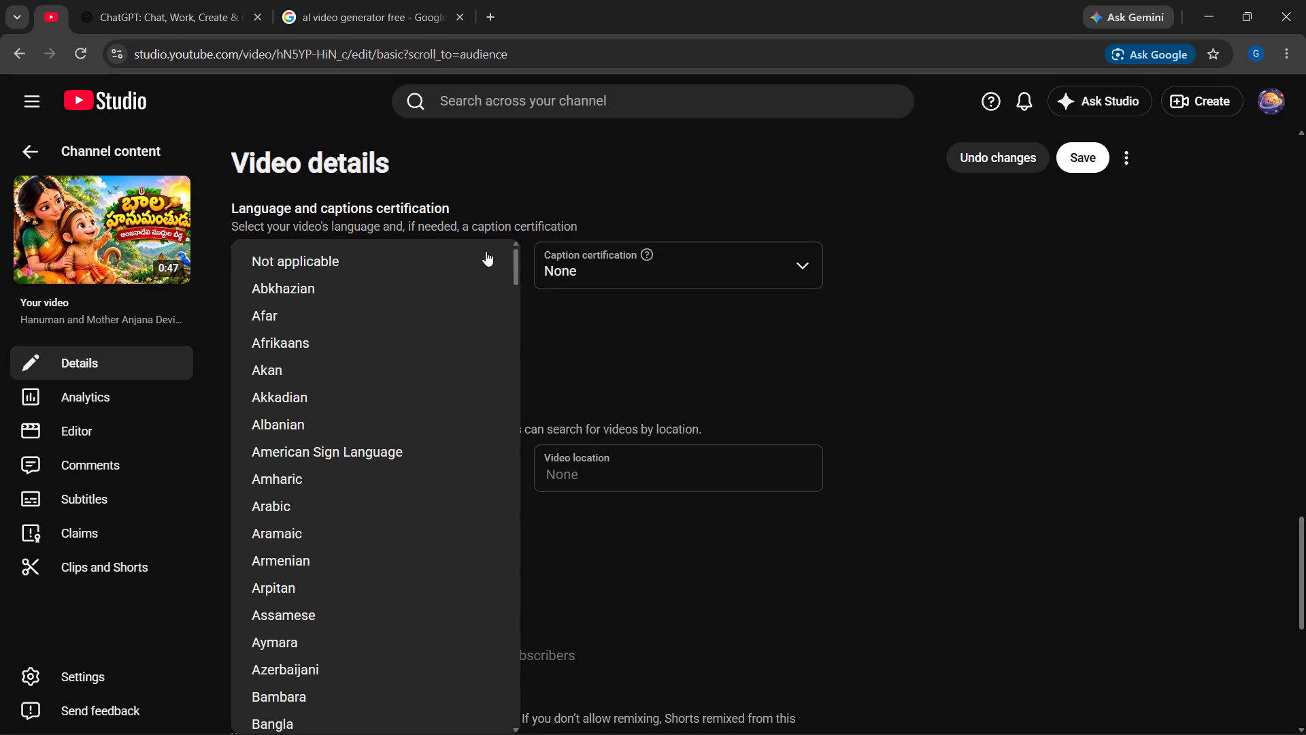
type("enf")
key("Escape")
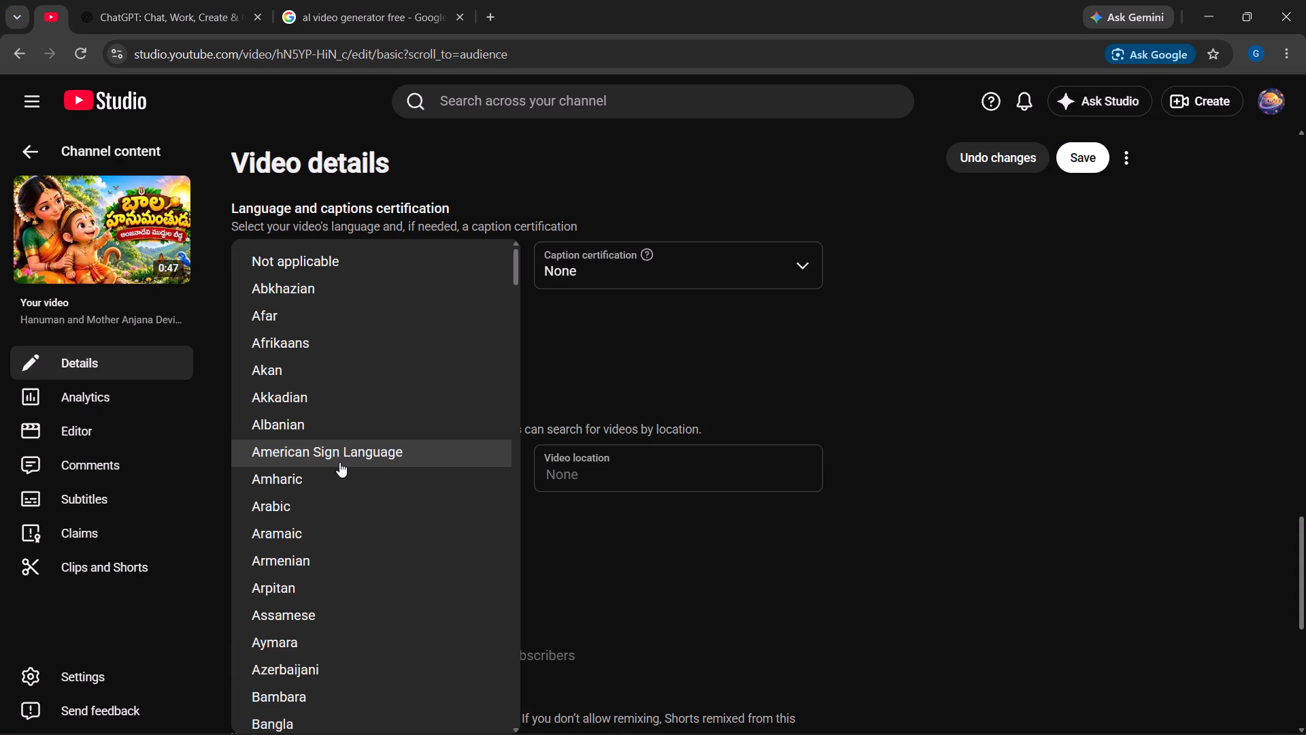
type("en")
scroll(307, 610, "down", 9)
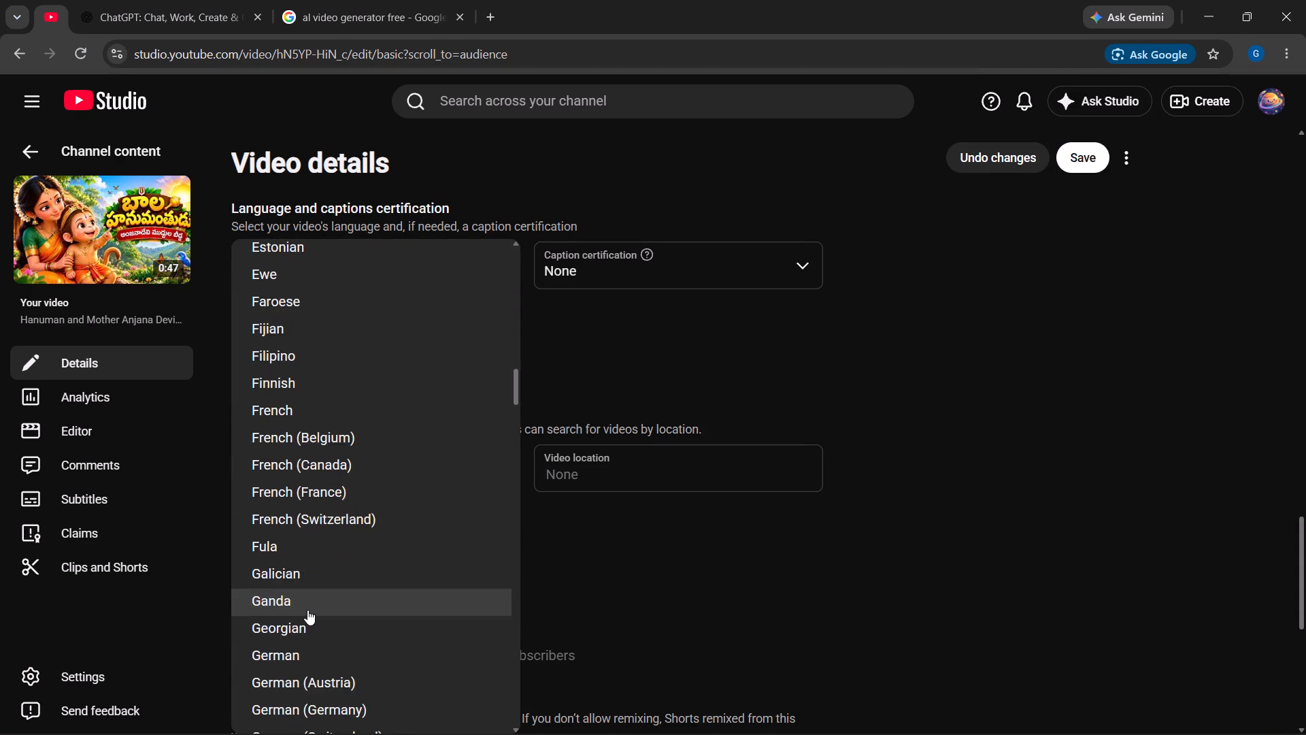
scroll(307, 610, "down", 7)
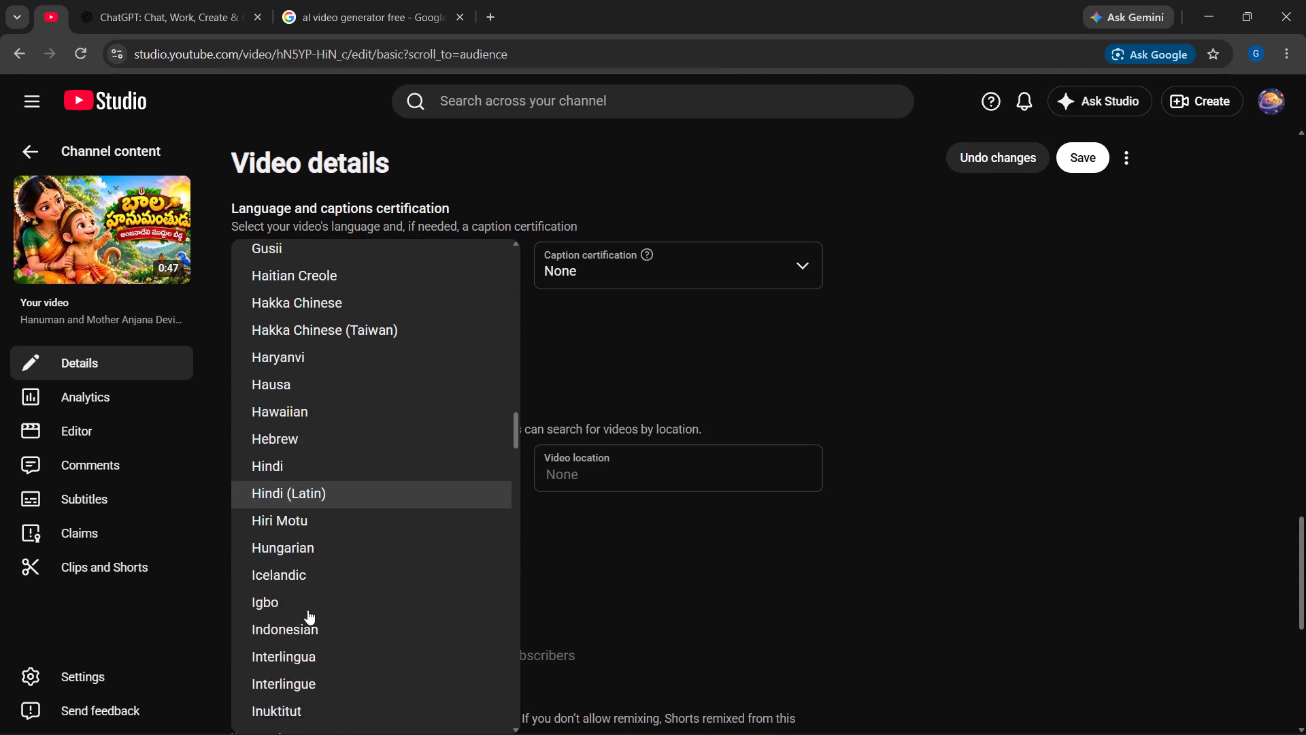
scroll(307, 610, "down", 8)
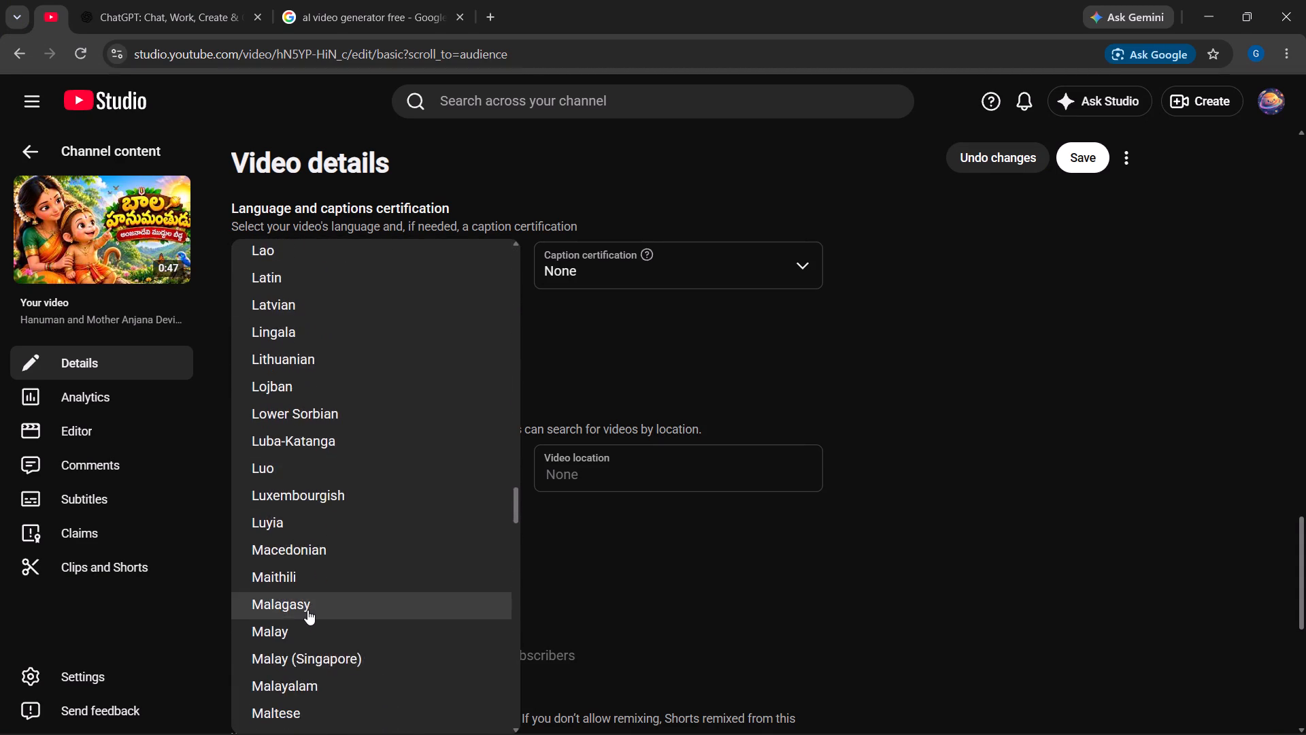
scroll(307, 610, "down", 7)
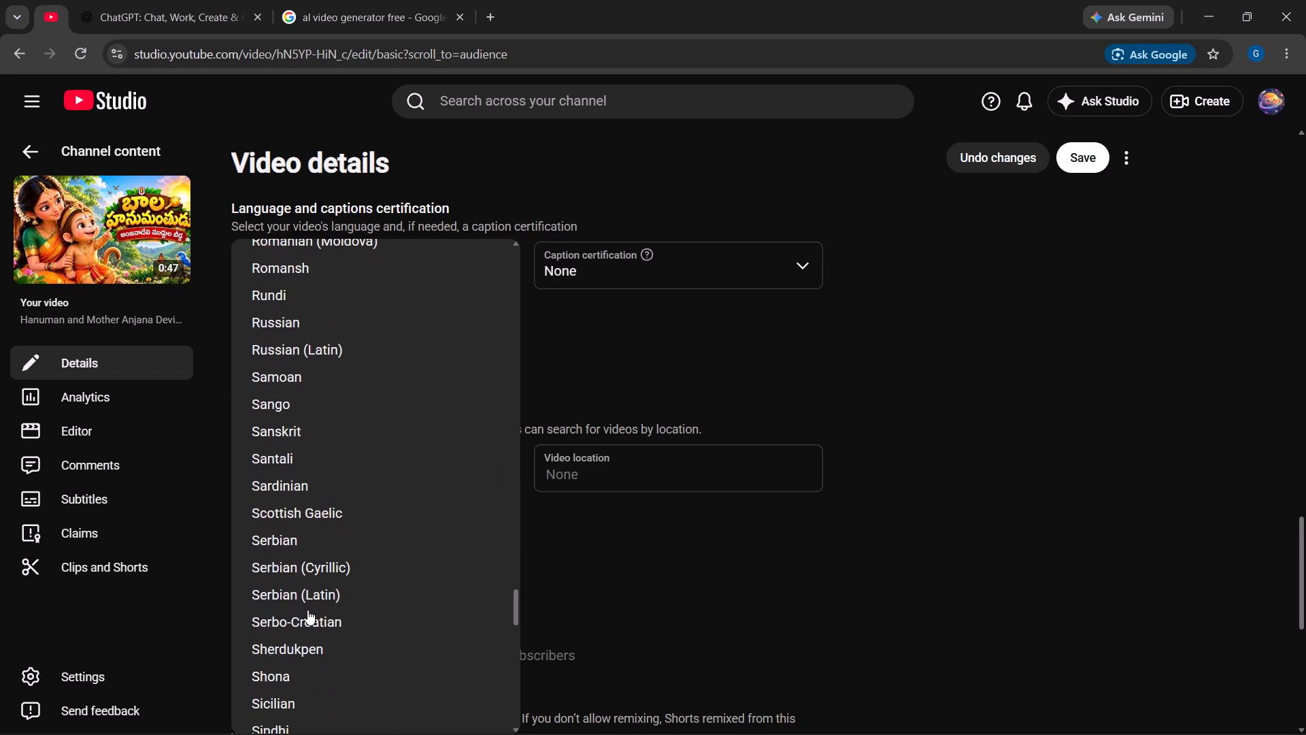
scroll(307, 610, "down", 5)
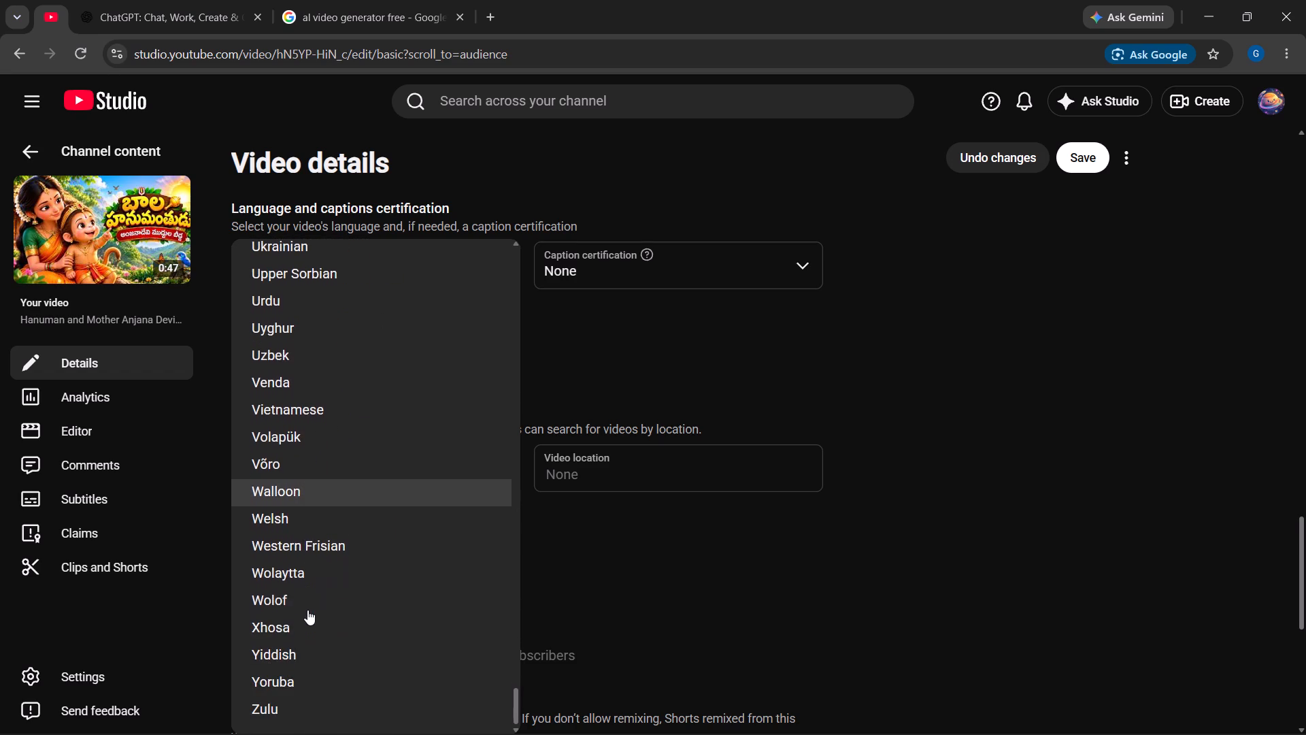
scroll(307, 610, "down", 2)
scroll(307, 610, "up", 20)
scroll(307, 610, "up", 6)
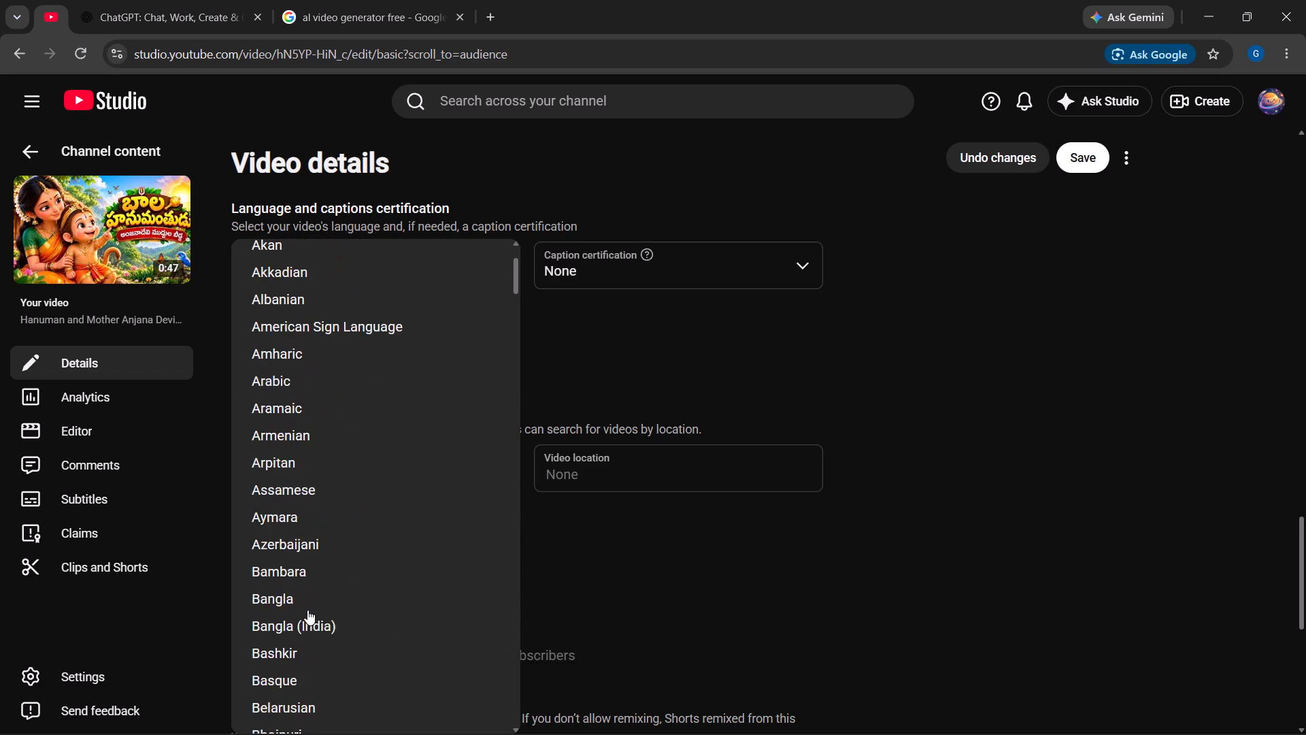
scroll(307, 610, "down", 7)
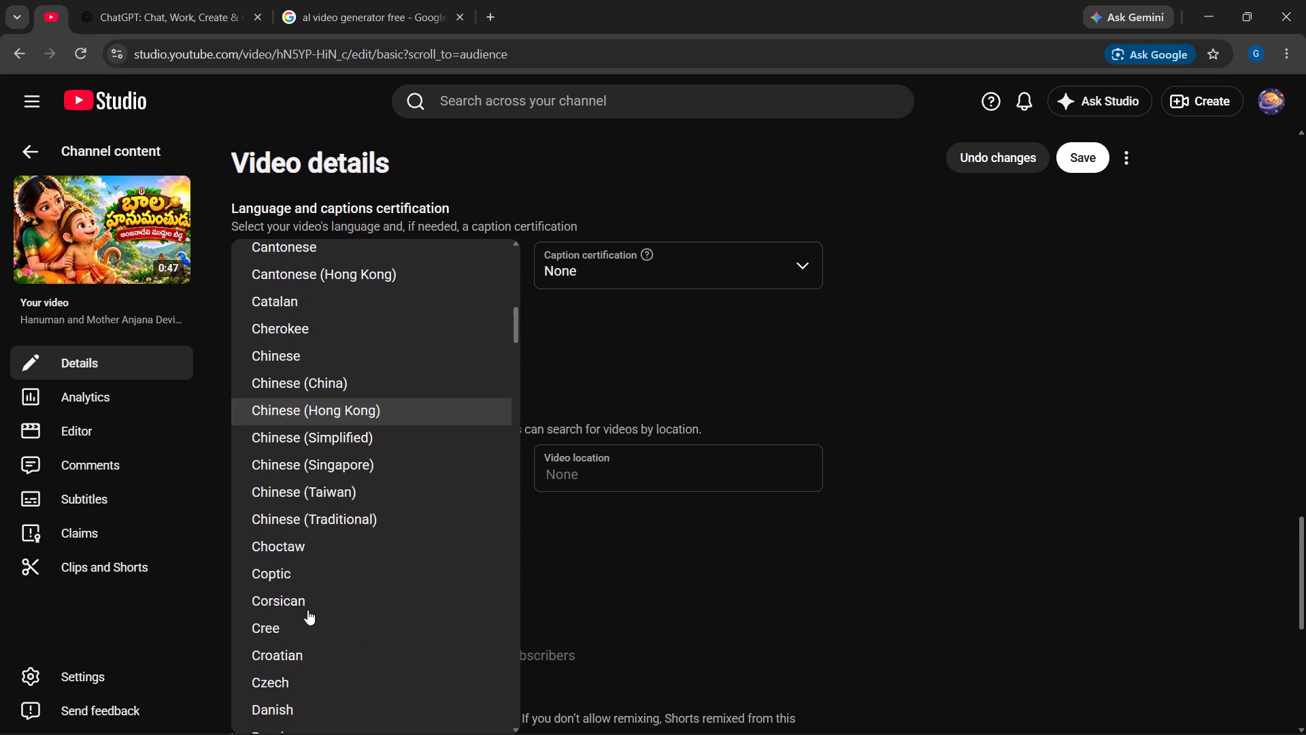
scroll(307, 610, "down", 4)
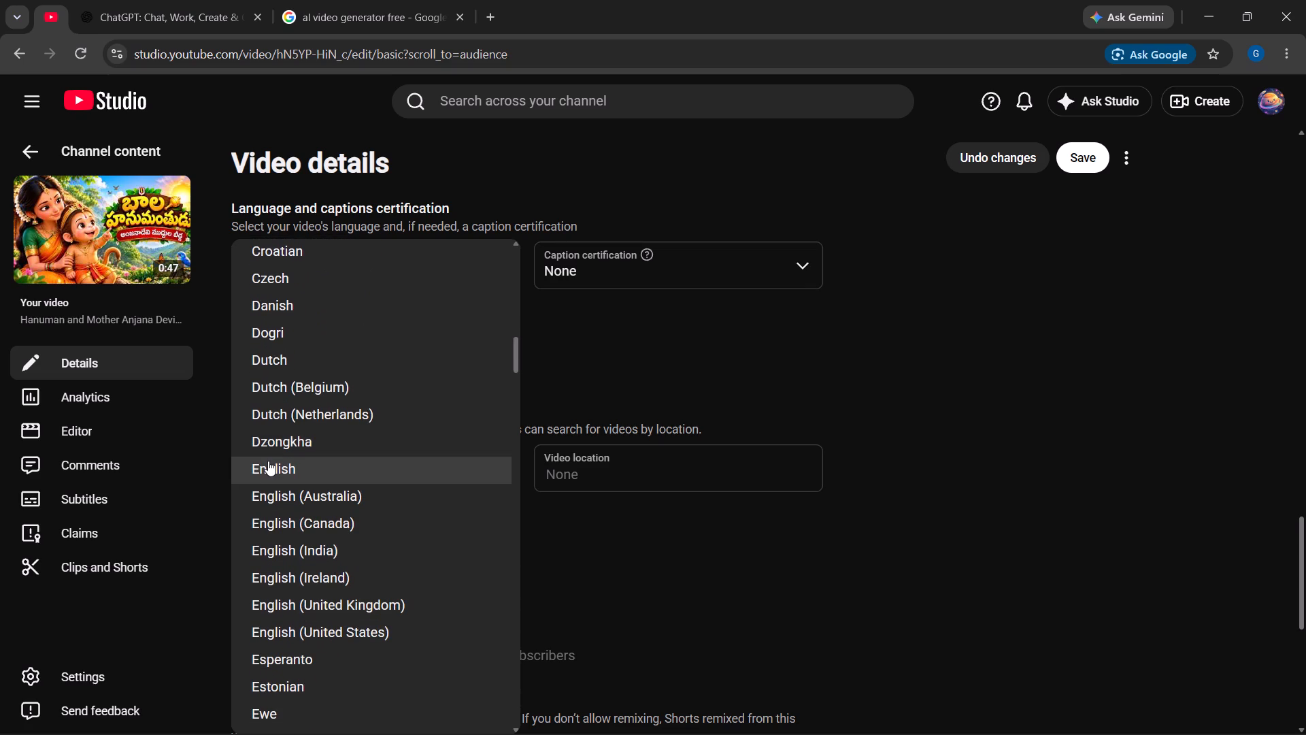
left_click(268, 461)
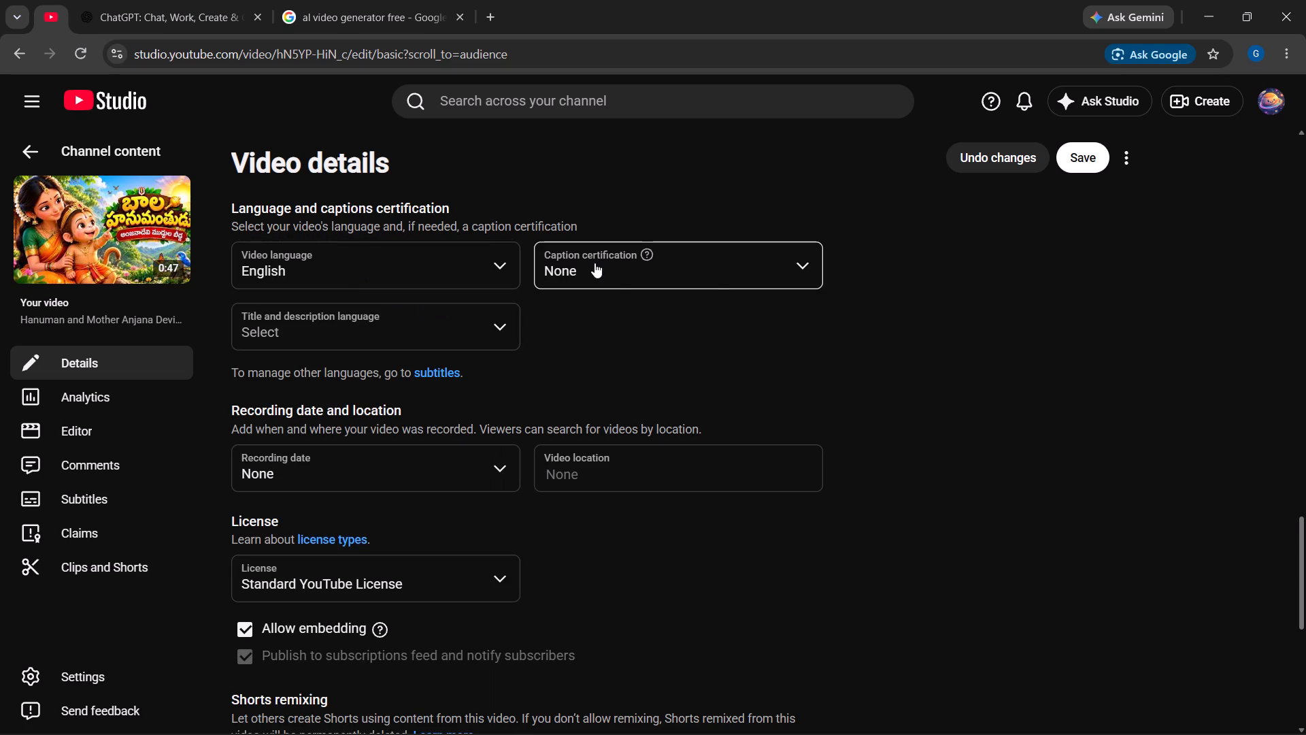
Set the caption certification to "This content has never aired on television in the U.S.".
left_click(595, 263)
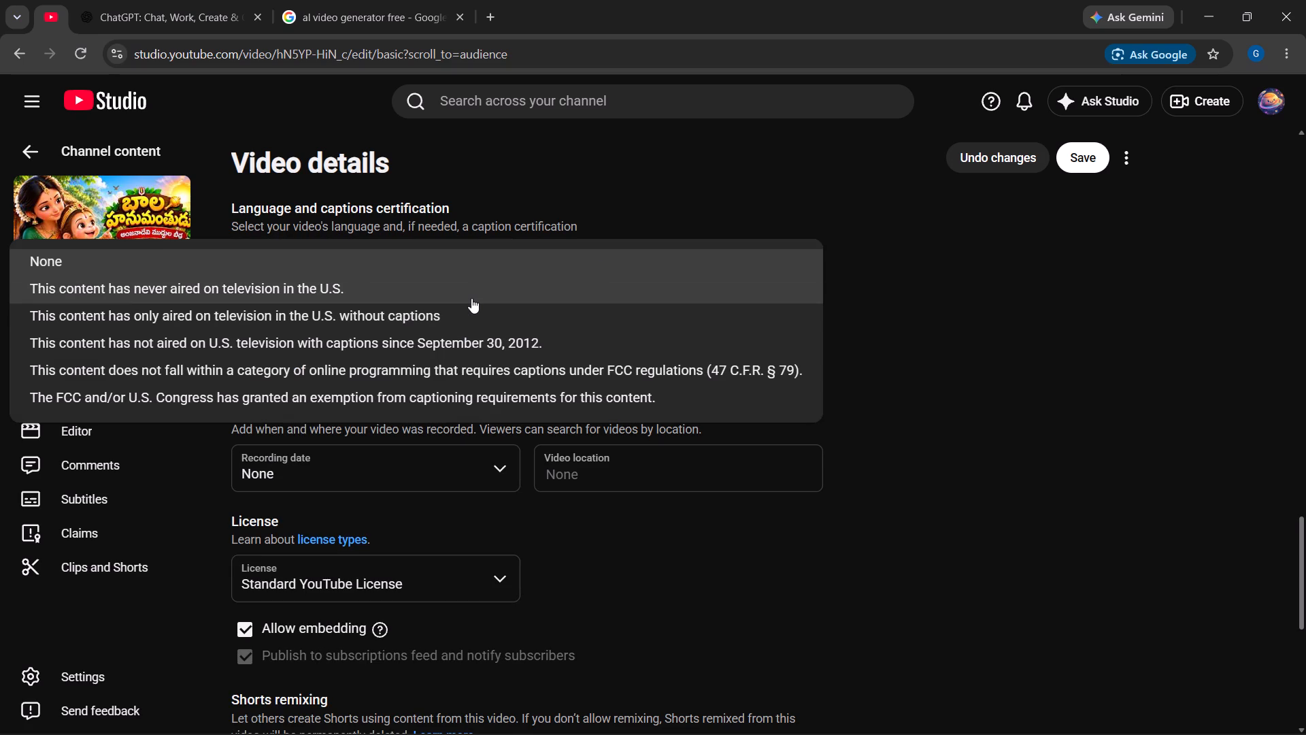
left_click(471, 298)
left_click(455, 336)
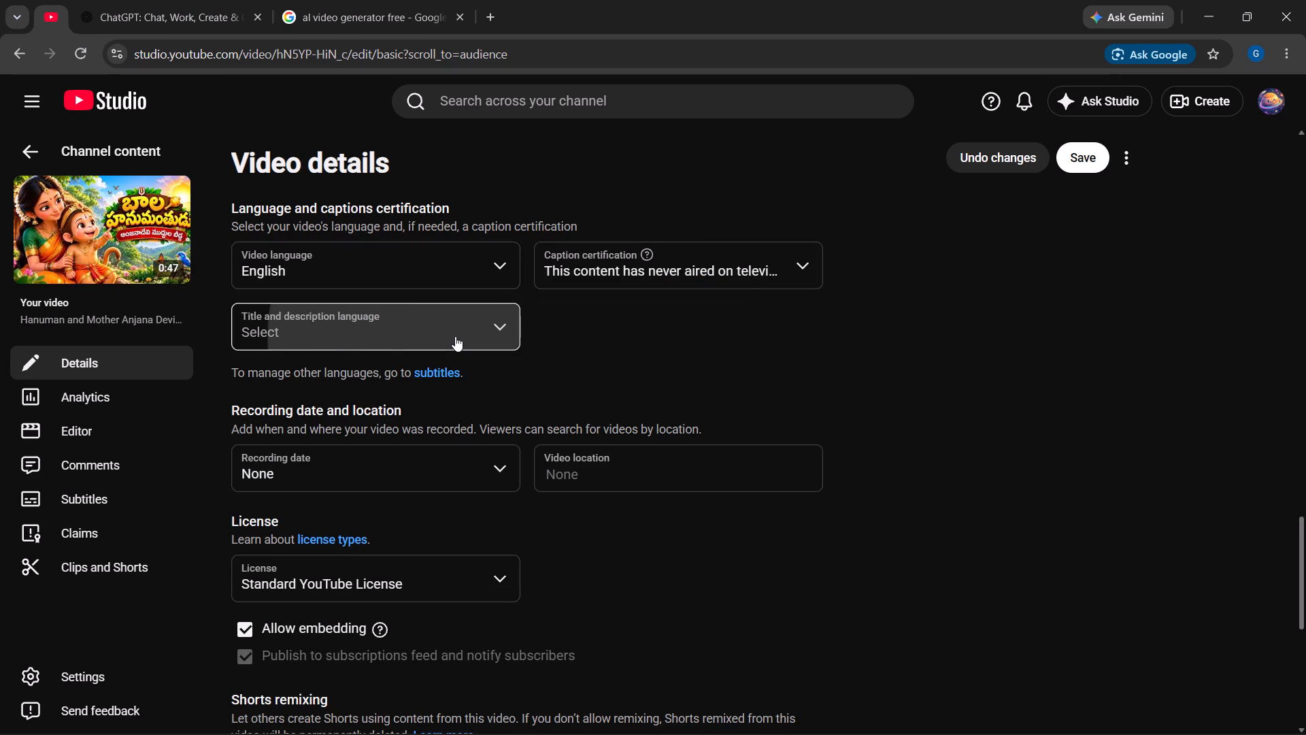
left_click(654, 244)
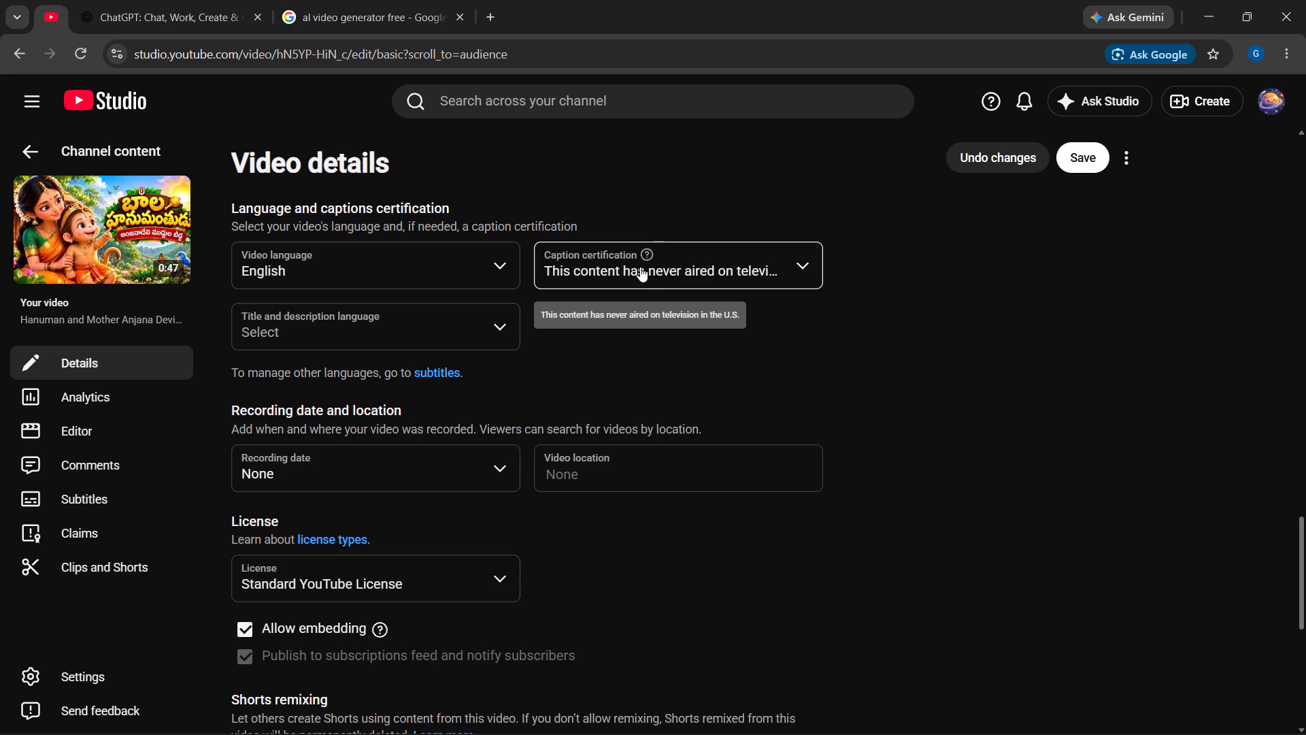
Set the Hanuman video's caption certification to None.
left_click(640, 267)
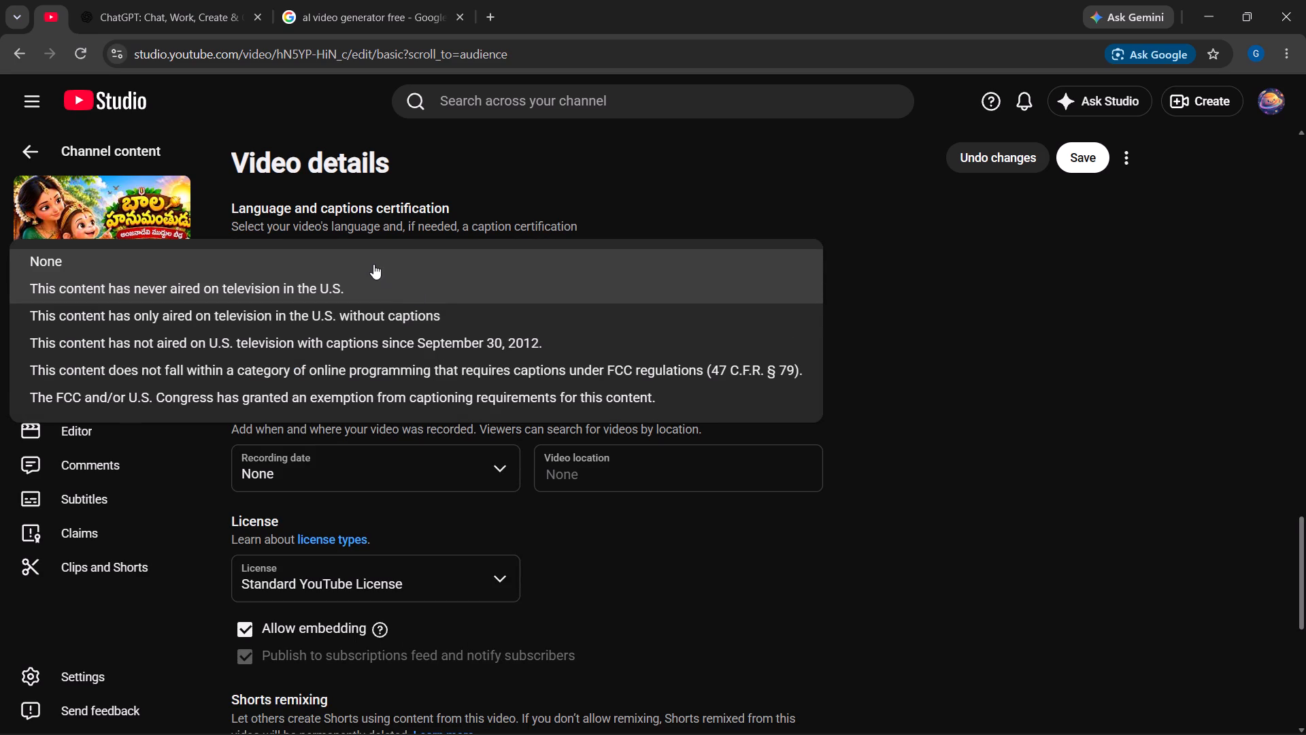
left_click(373, 265)
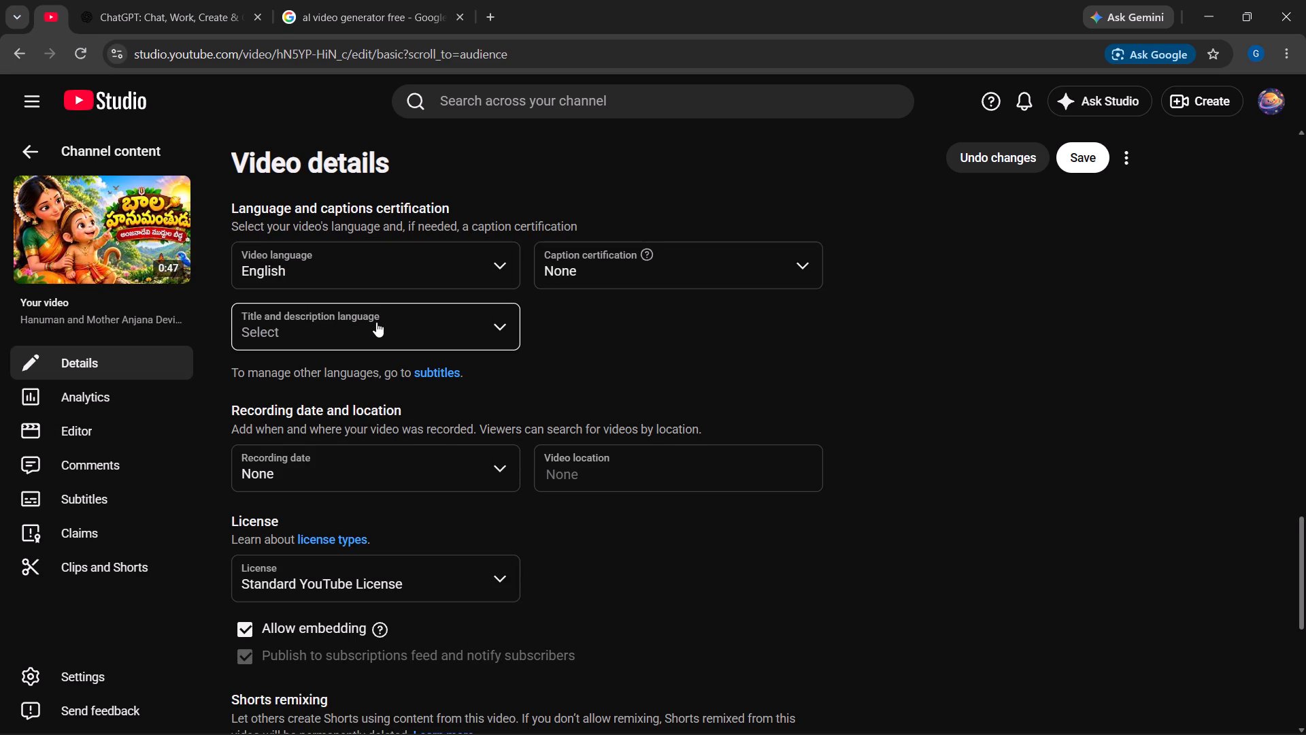
Set the Hanuman video's title and description language to Telugu.
left_click(376, 322)
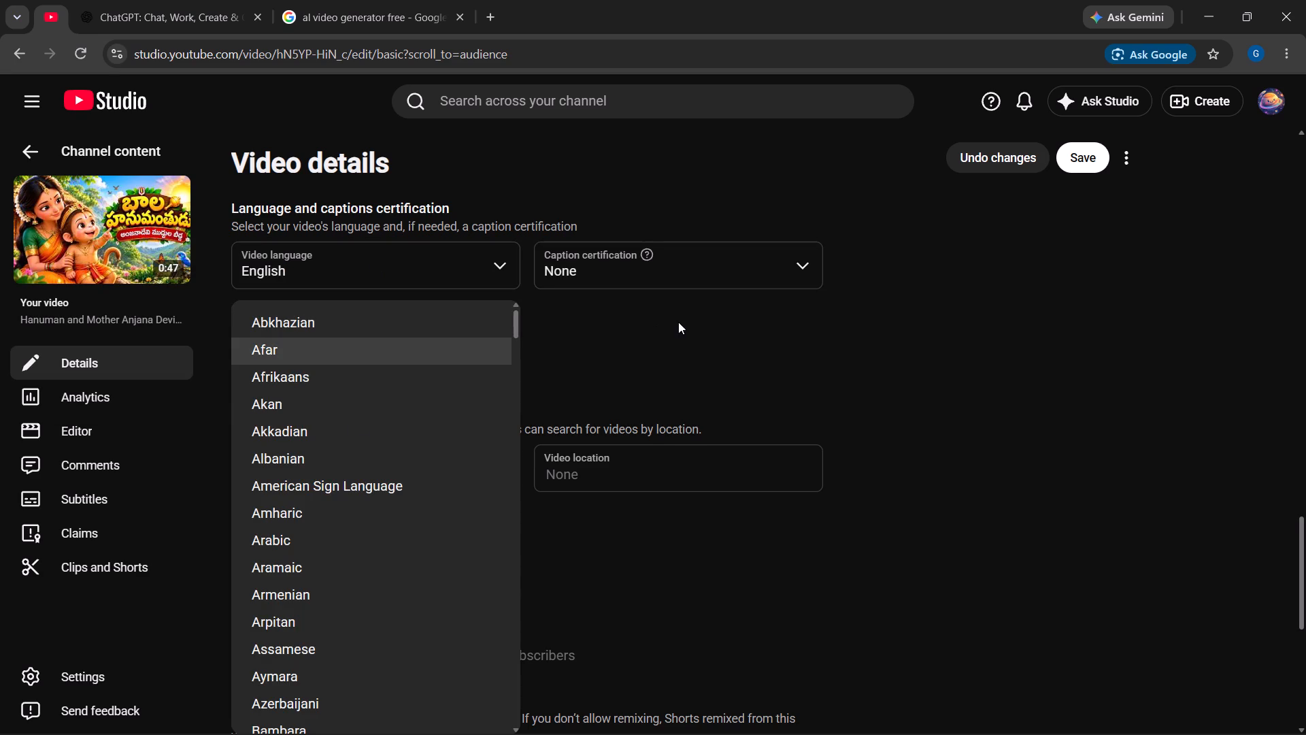
left_click(683, 319)
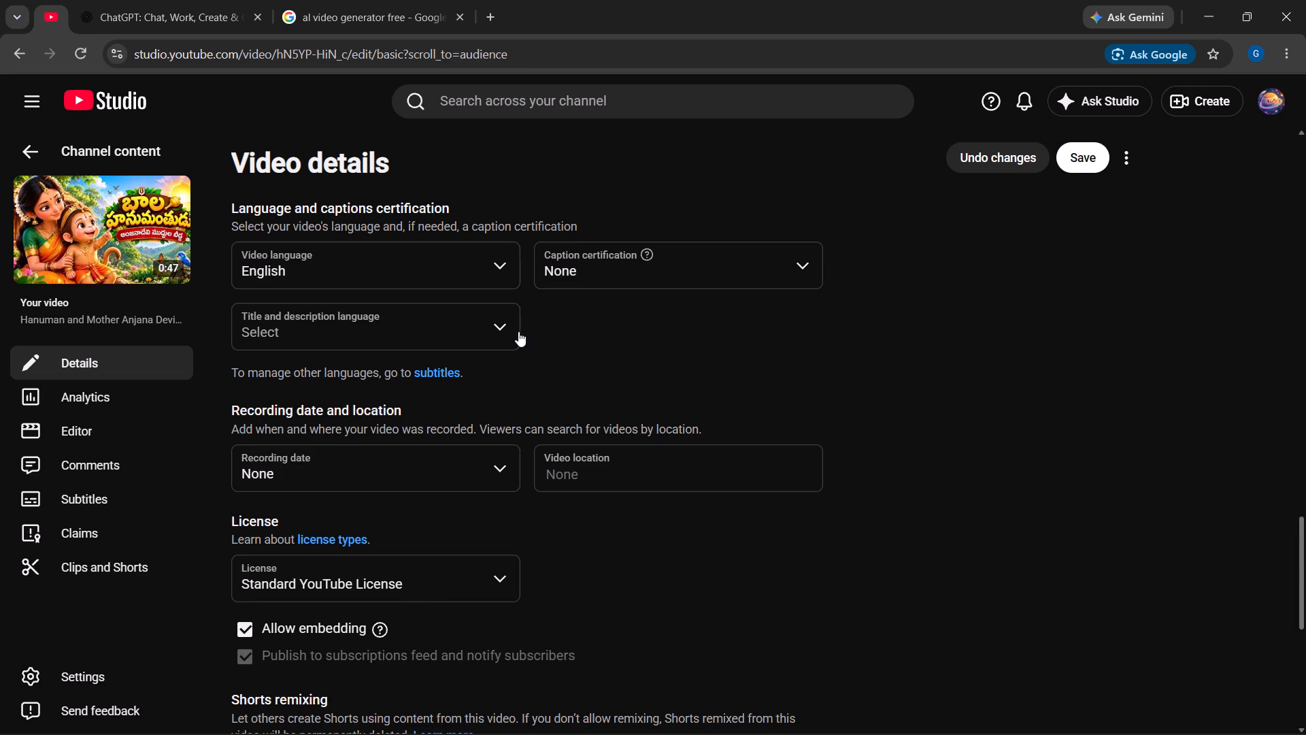
left_click(505, 333)
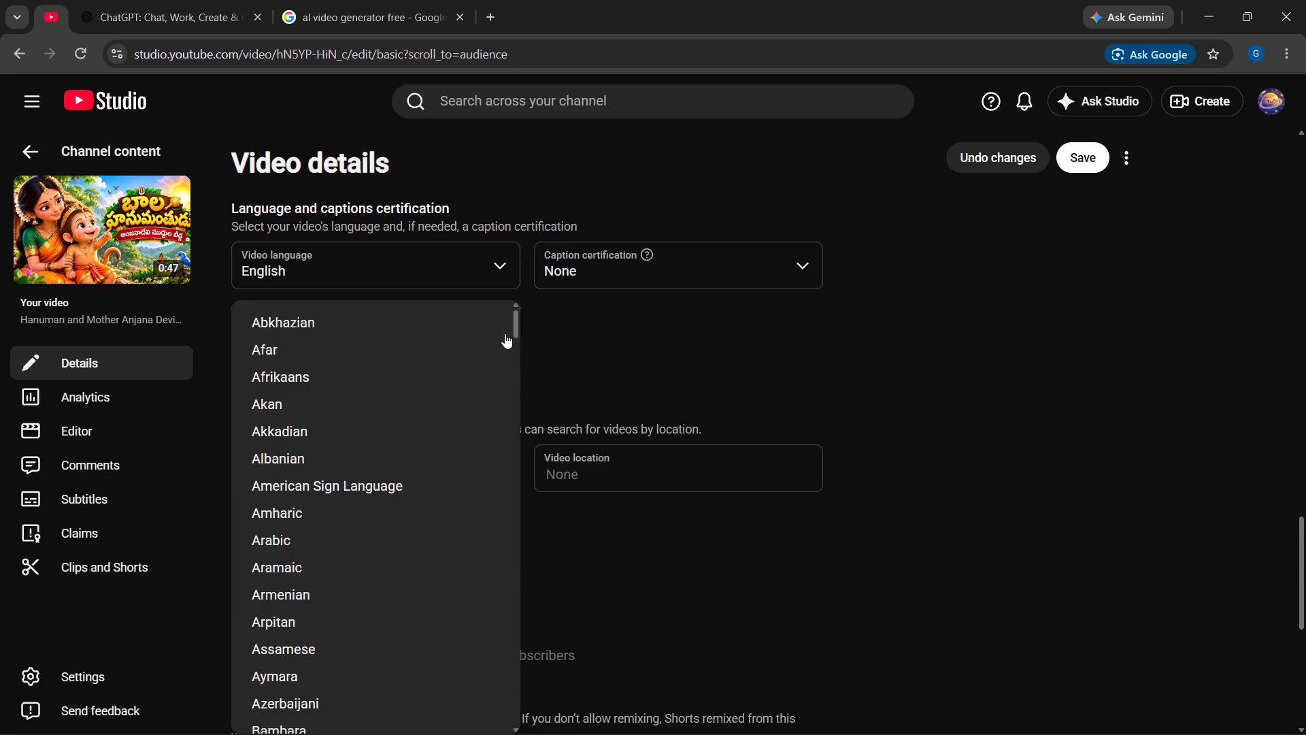
scroll(370, 419, "down", 9)
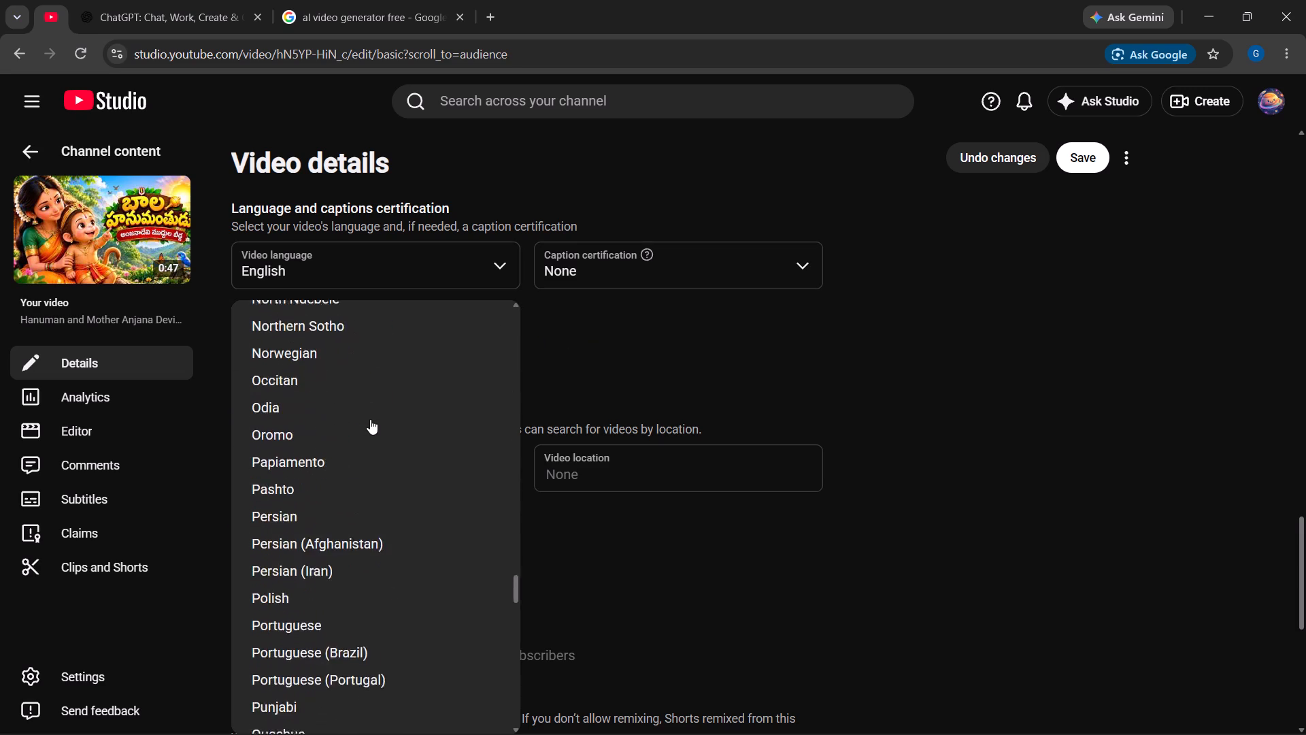
scroll(370, 419, "down", 12)
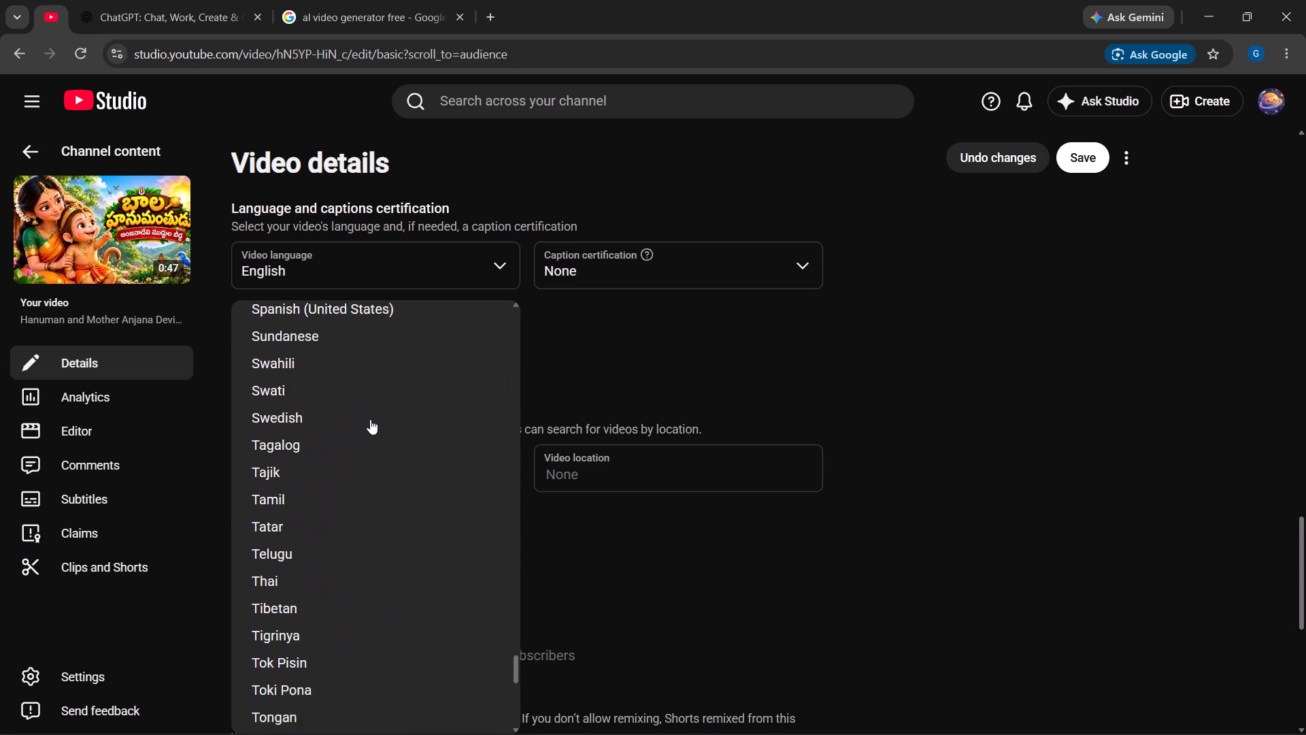
scroll(370, 419, "down", 1)
left_click(269, 540)
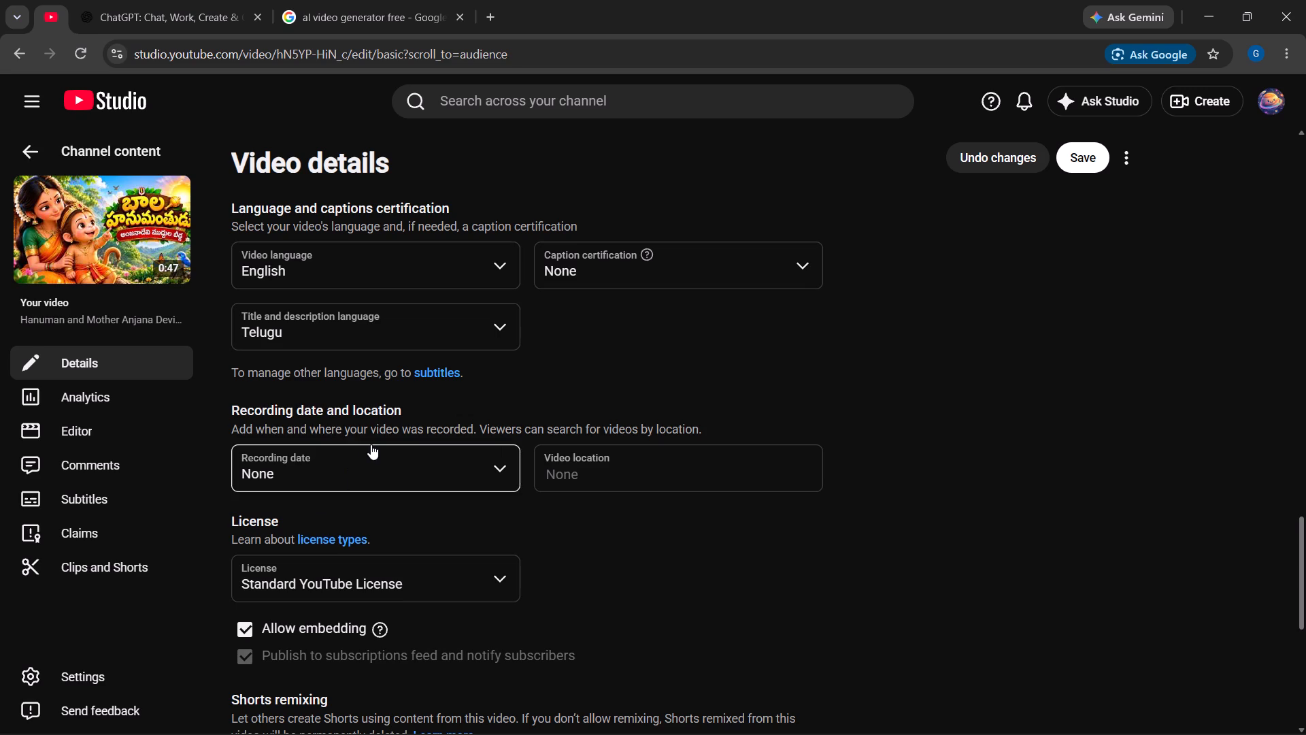
Set the Hanuman video's recording date to Oct 26, 2026.
left_click(371, 444)
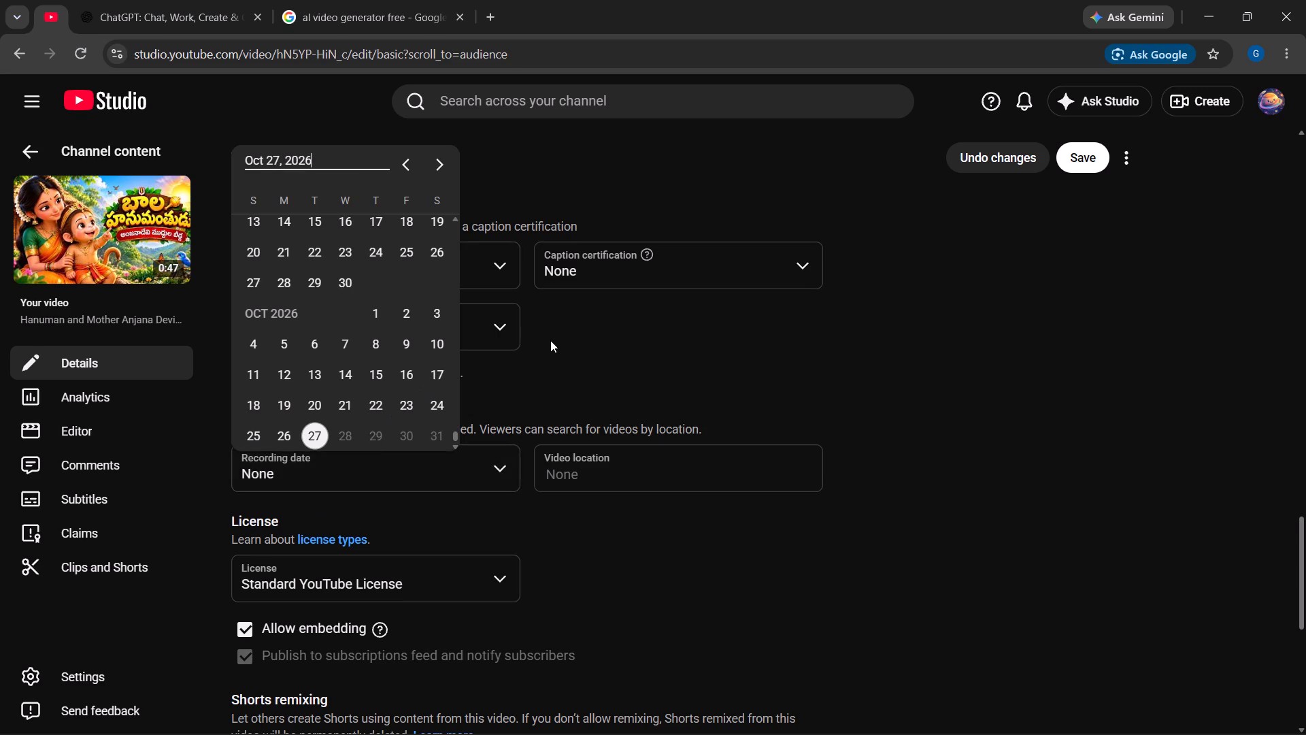
left_click(286, 431)
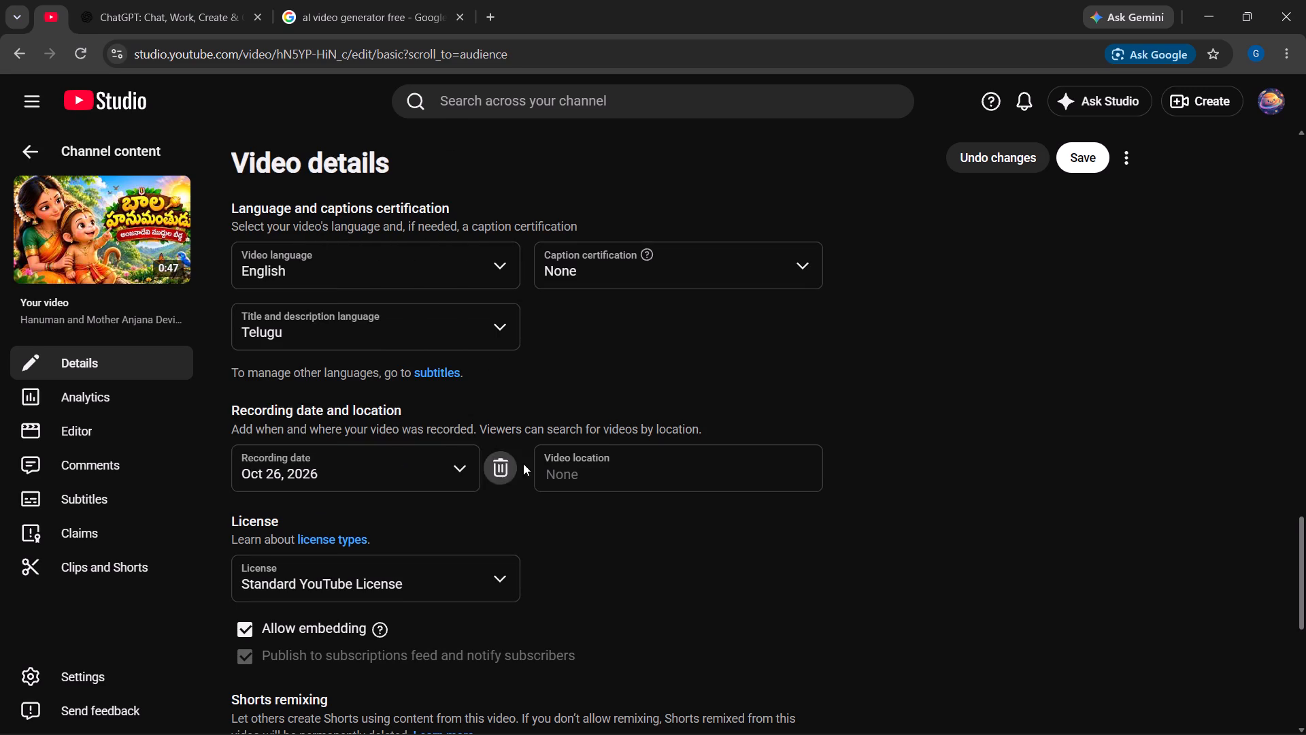
Review the Hanuman video's remaining location, license, Shorts remixing, category, and comments and ratings settings.
left_click(546, 470)
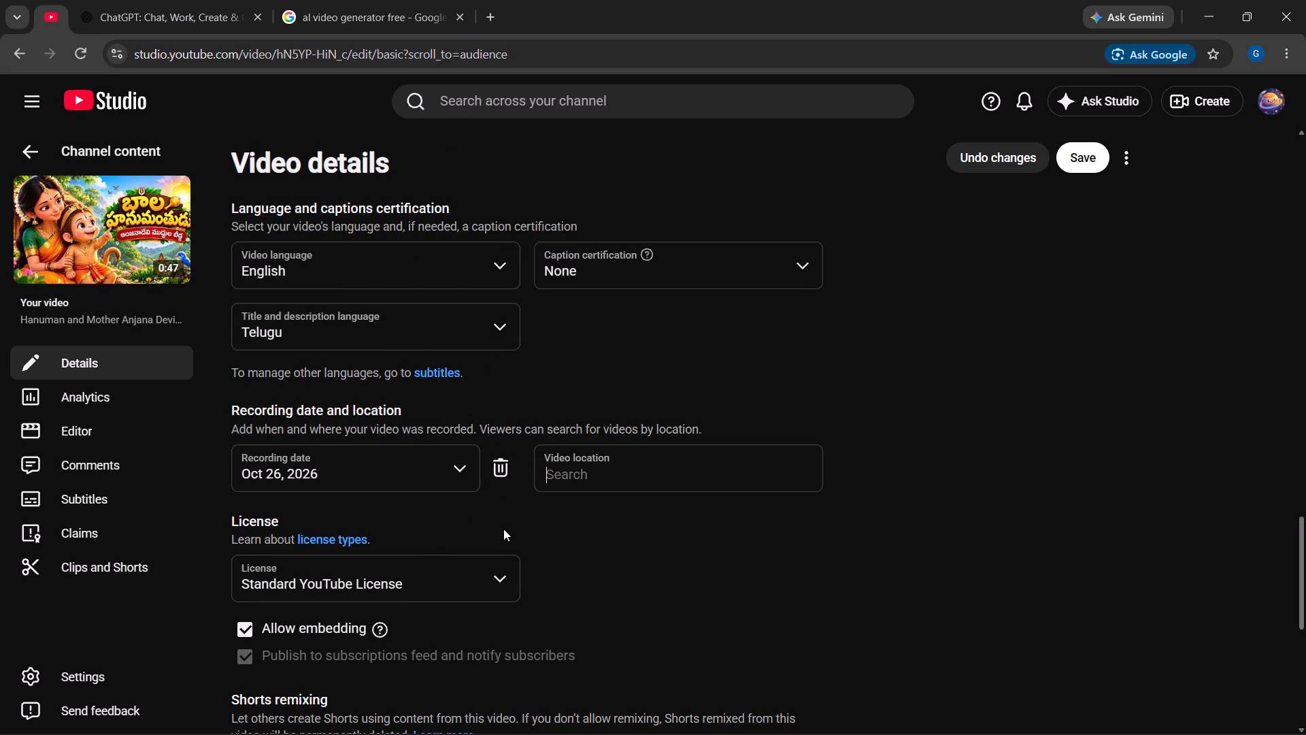
scroll(439, 571, "down", 1)
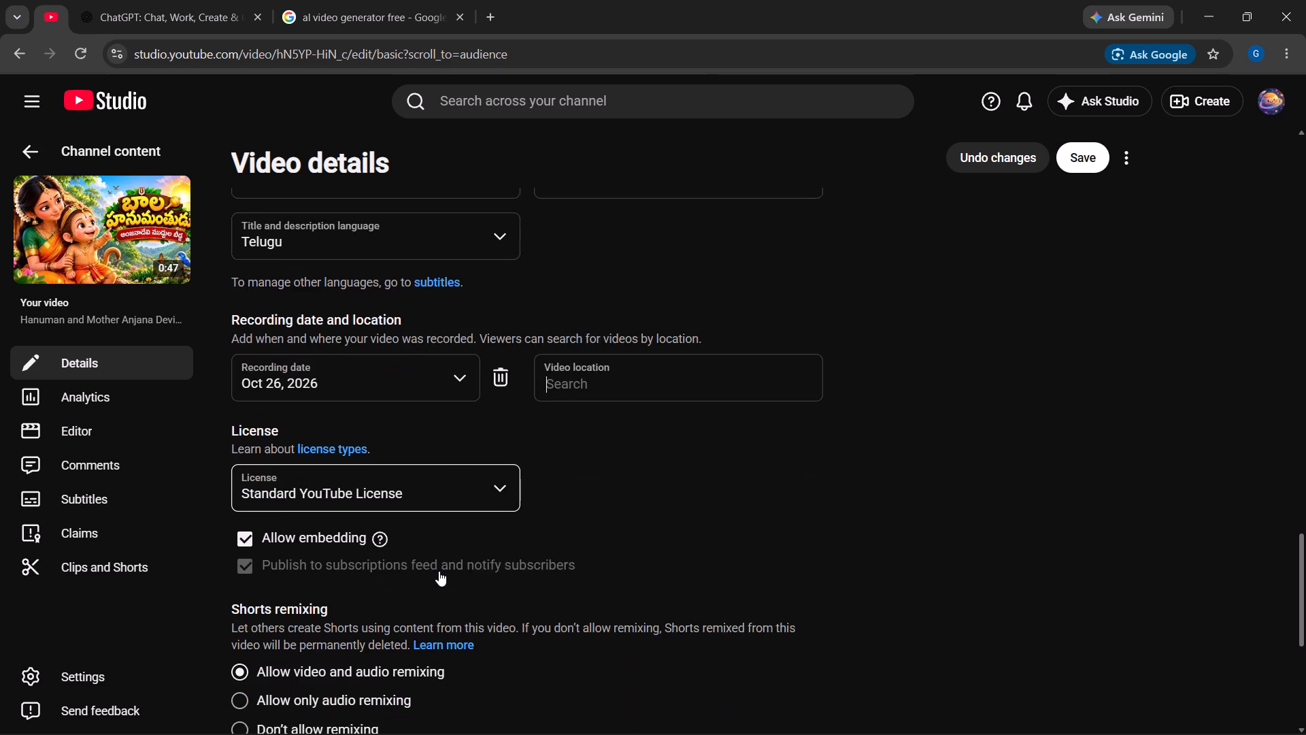
scroll(439, 571, "down", 1)
scroll(463, 410, "down", 3)
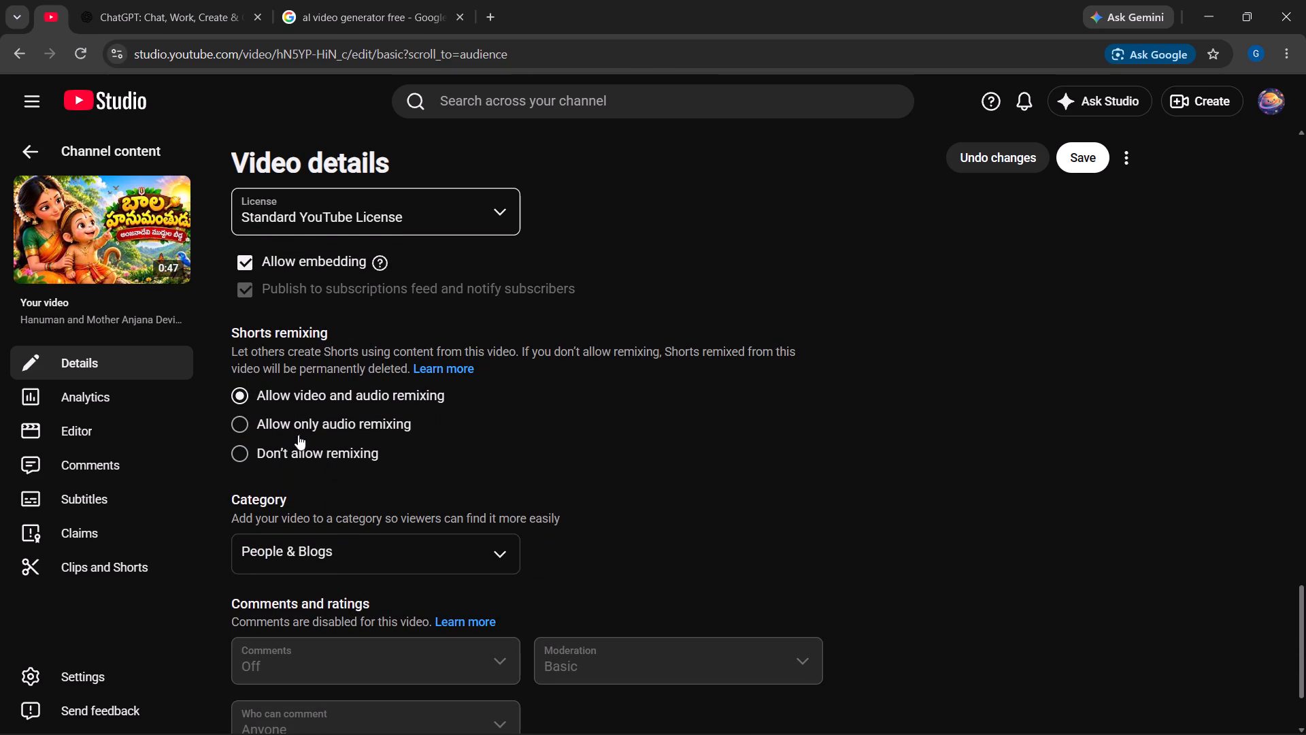
scroll(316, 432, "down", 2)
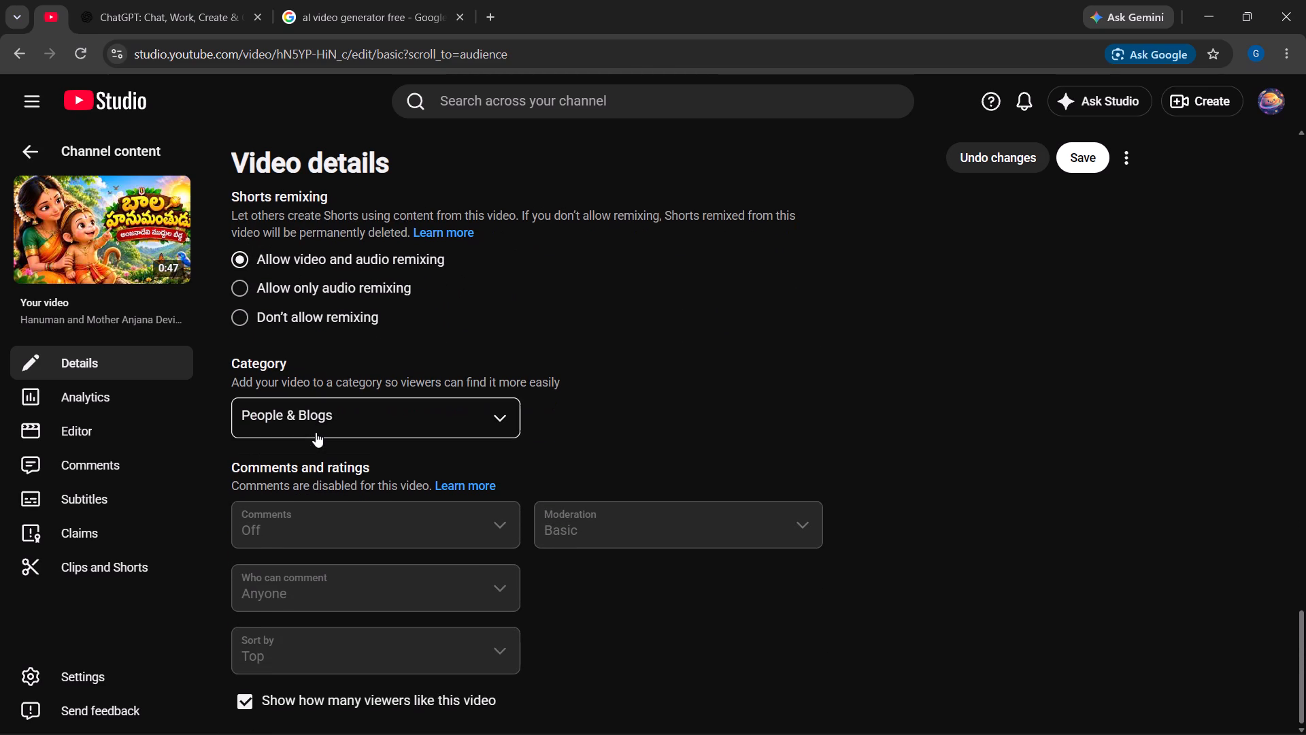
left_click(316, 432)
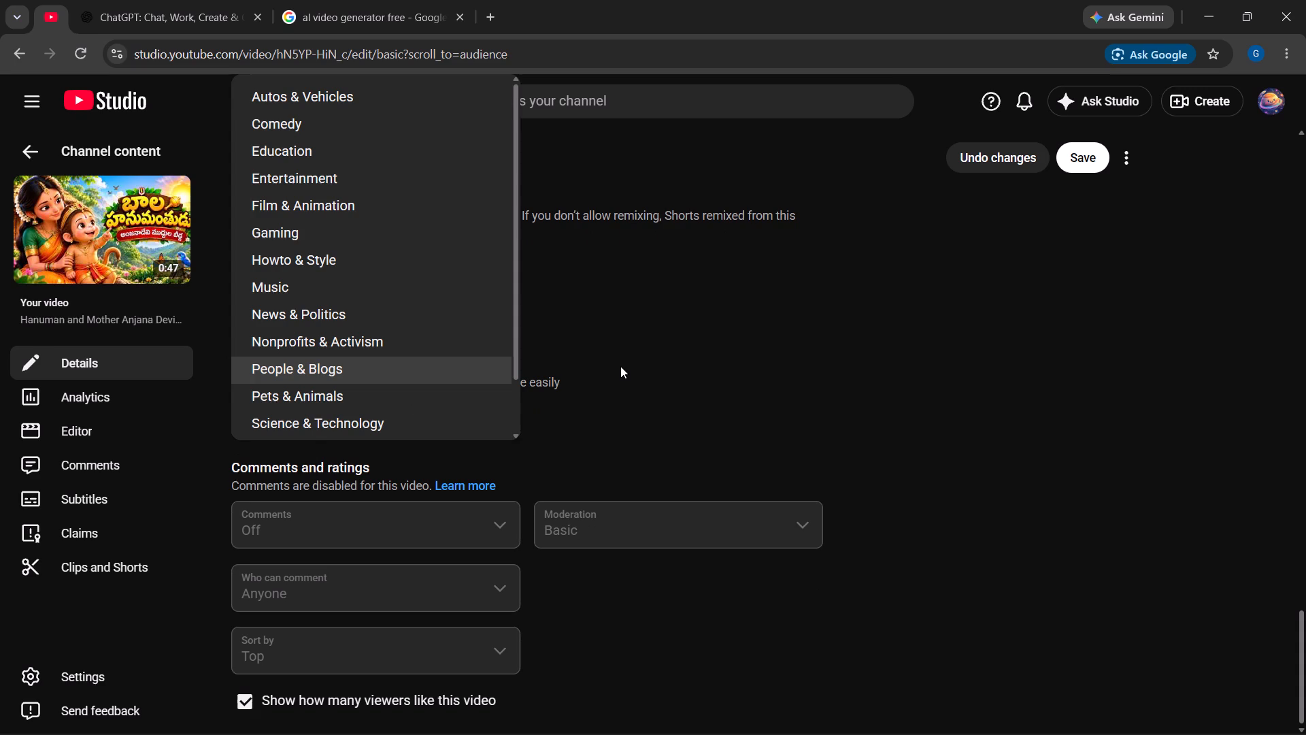
left_click(620, 366)
scroll(454, 494, "down", 1)
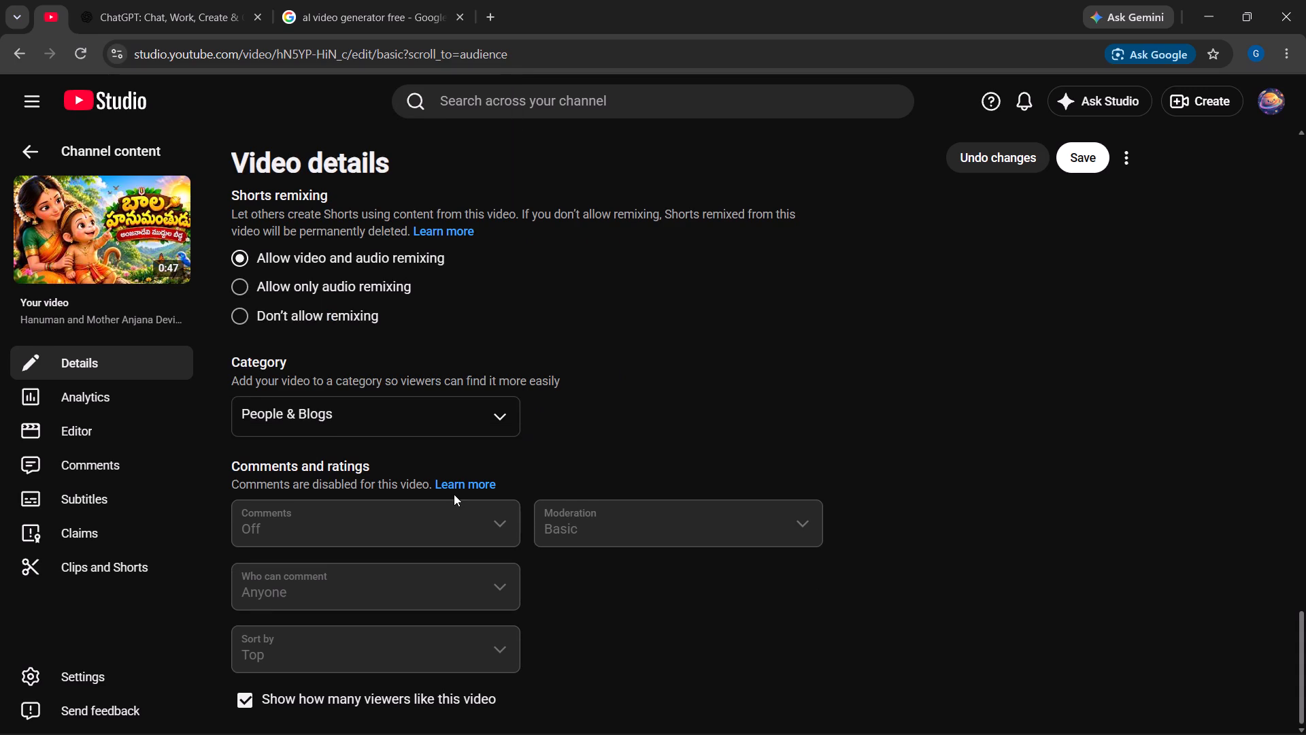
scroll(454, 494, "down", 3)
scroll(454, 494, "up", 10)
Save the Hanuman video's changes and return to the channel content list.
left_click(1074, 151)
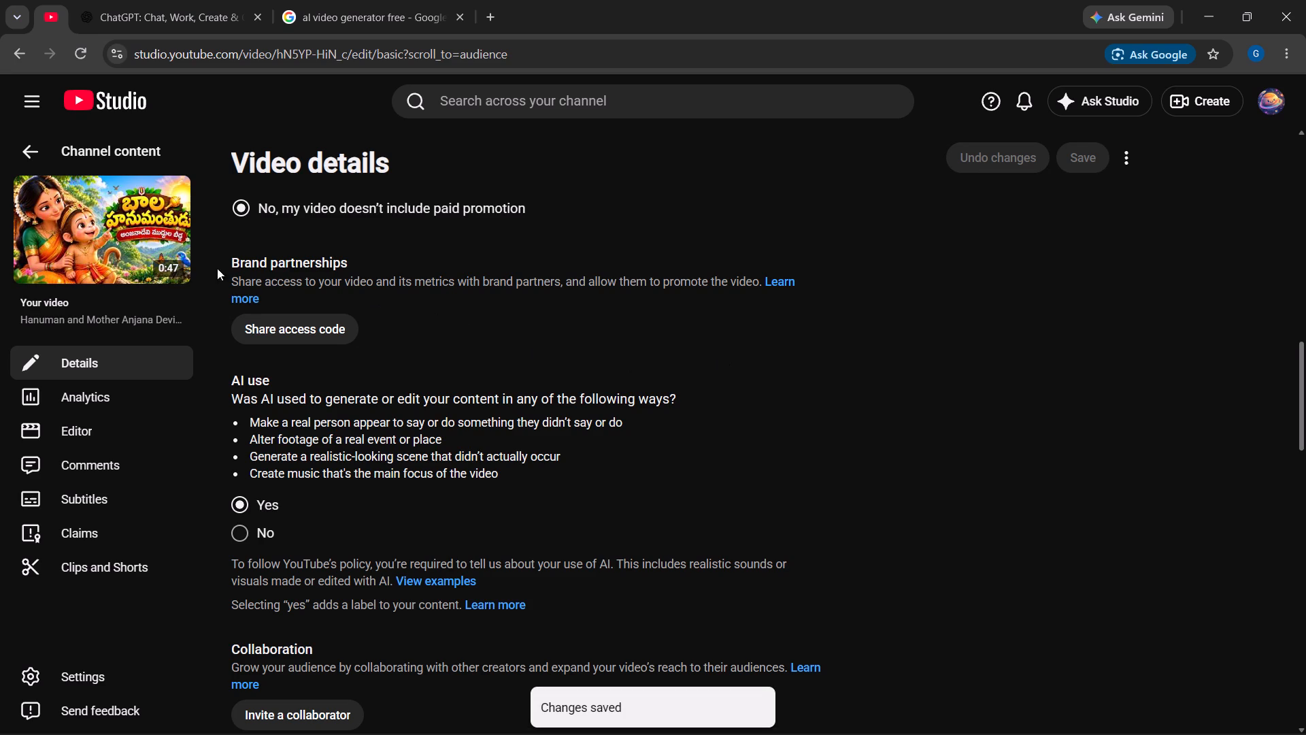
left_click(23, 150)
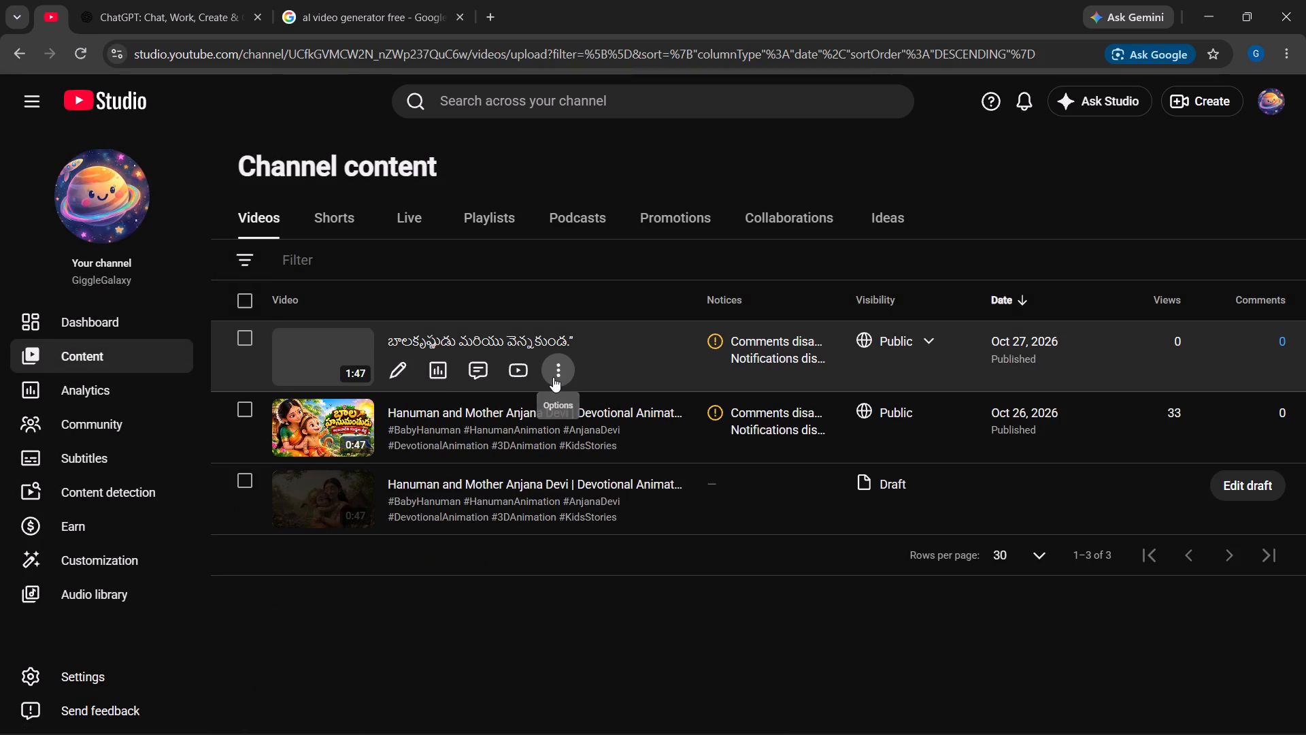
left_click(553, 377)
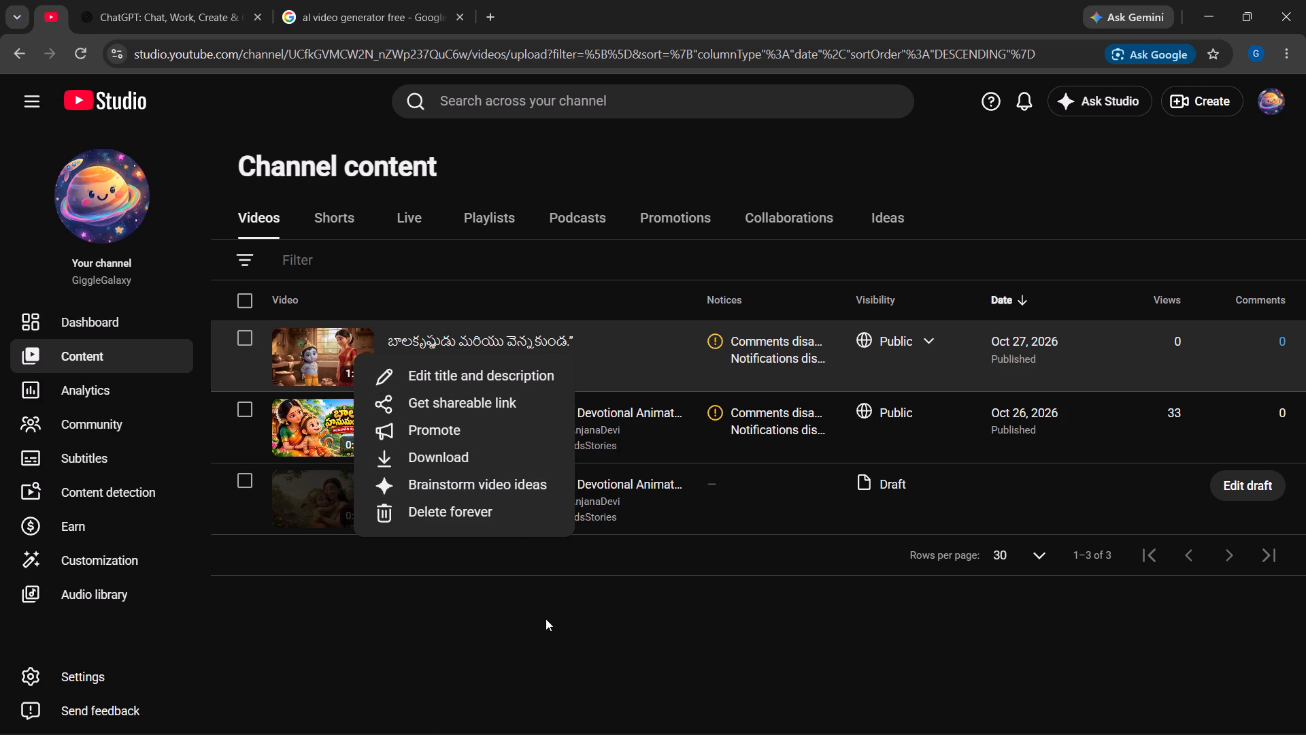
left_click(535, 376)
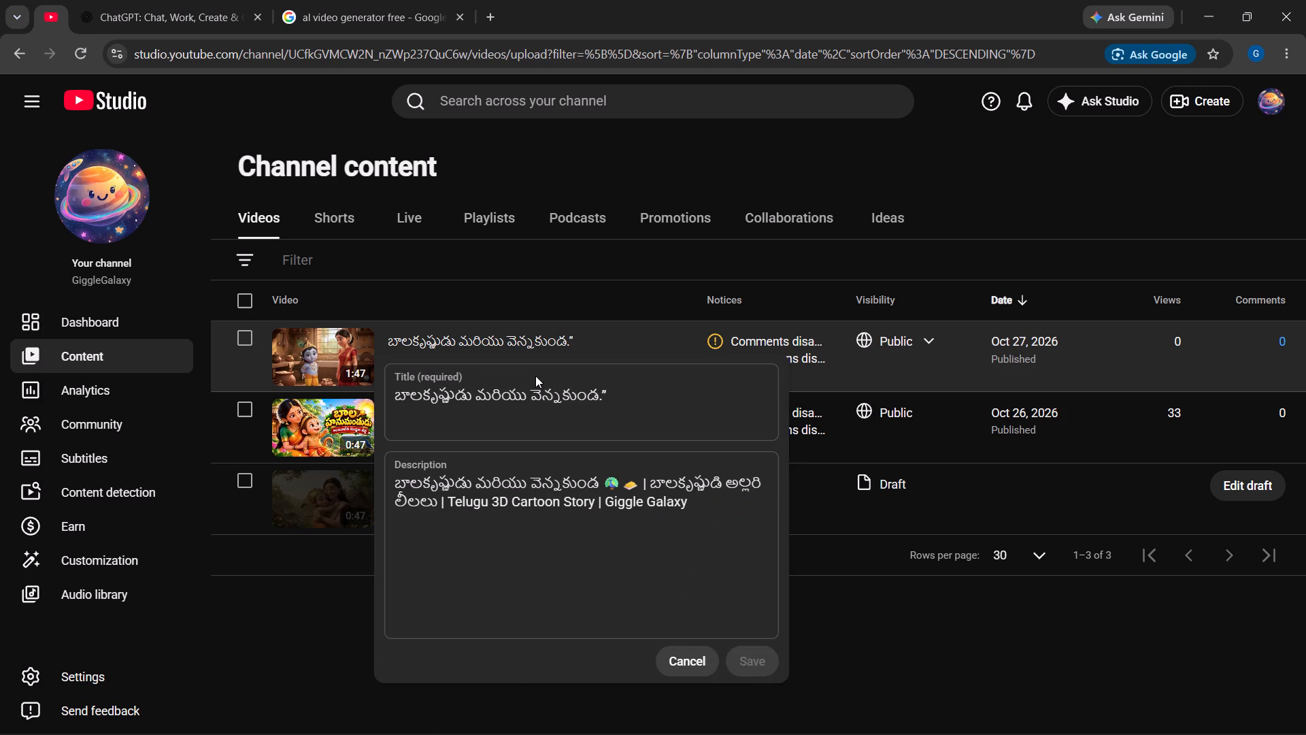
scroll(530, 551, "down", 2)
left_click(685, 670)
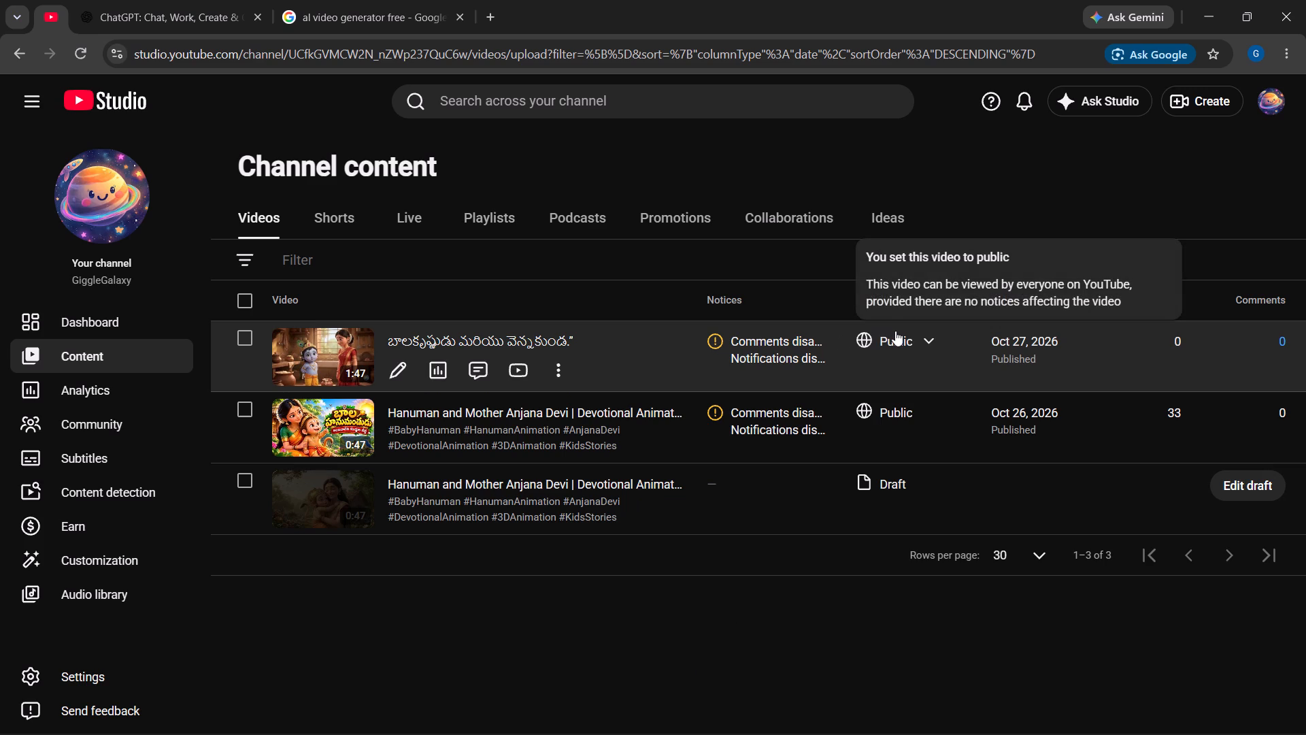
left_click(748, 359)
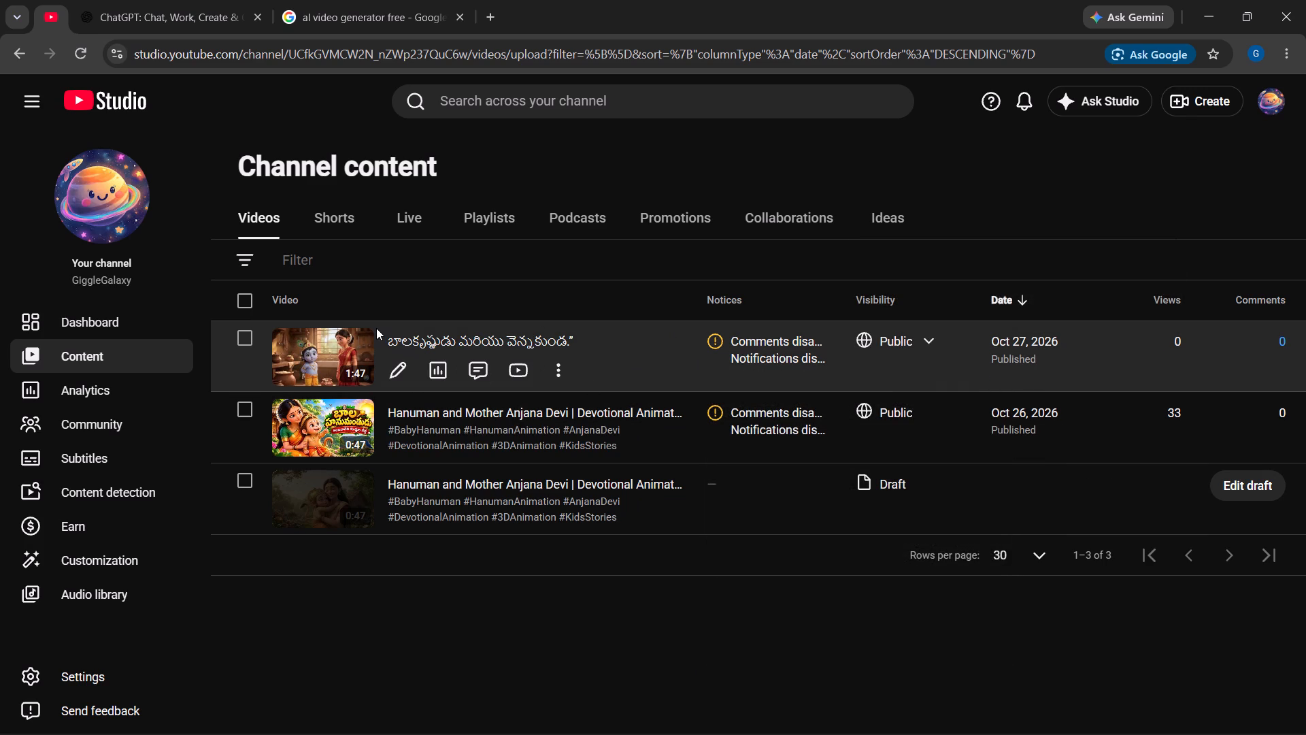
Open the details page of the baby Krishna video published Oct 27, 2026.
left_click_drag(376, 328, 402, 343)
left_click(402, 343)
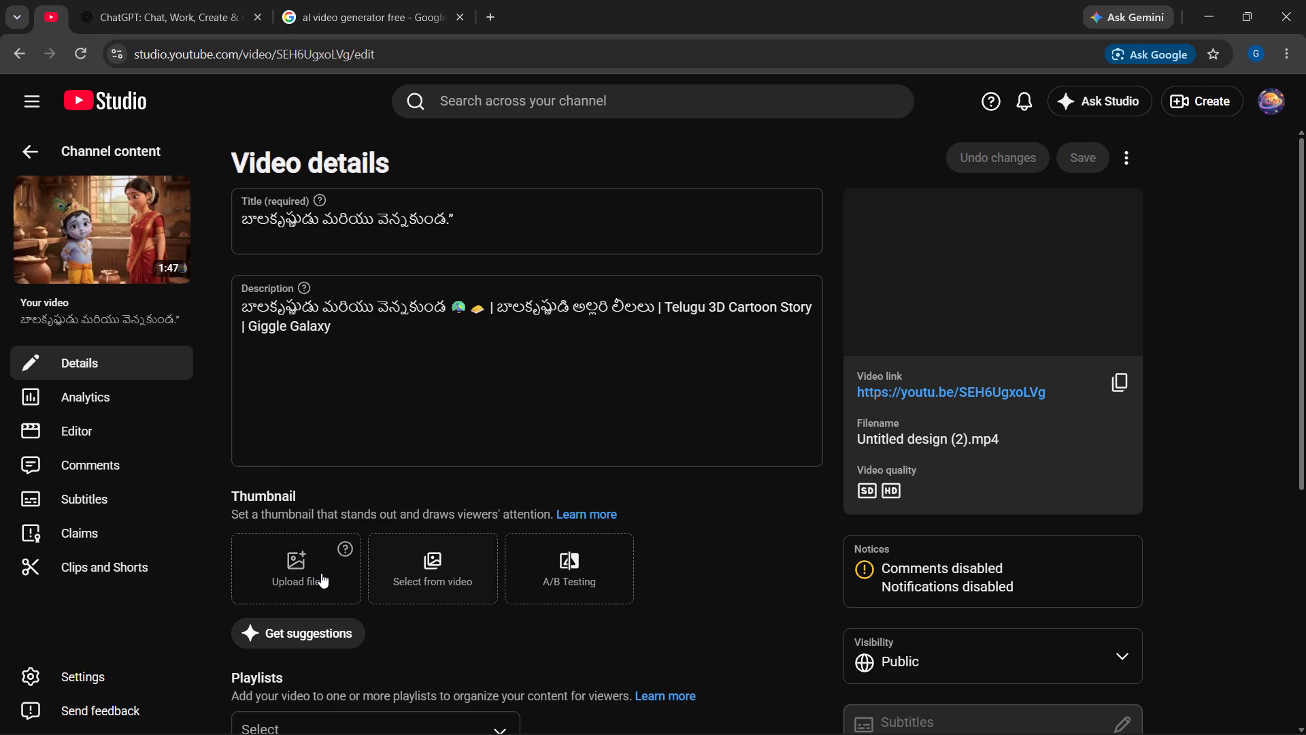
Look for a custom thumbnail for the baby Krishna video in the thumbnail upload dialog and the Downloads folder.
left_click(321, 573)
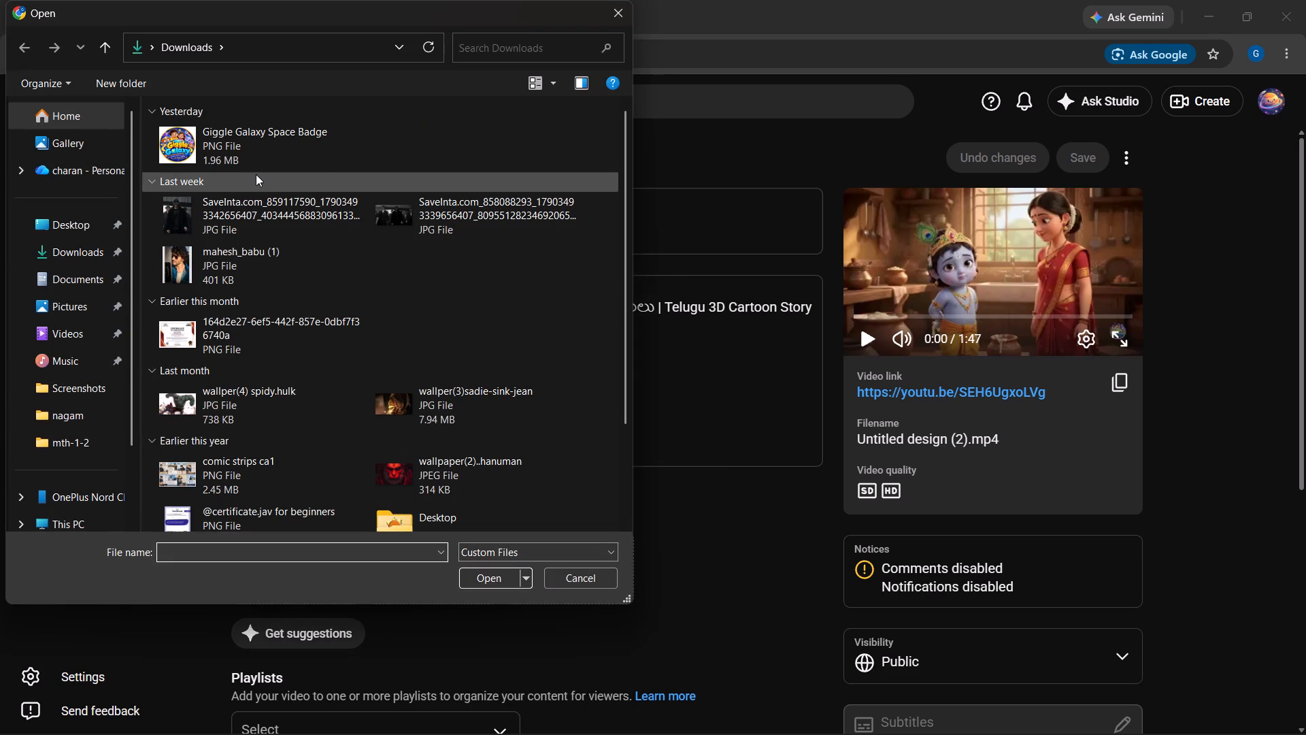
scroll(211, 150, "up", 3)
scroll(211, 150, "right", 1)
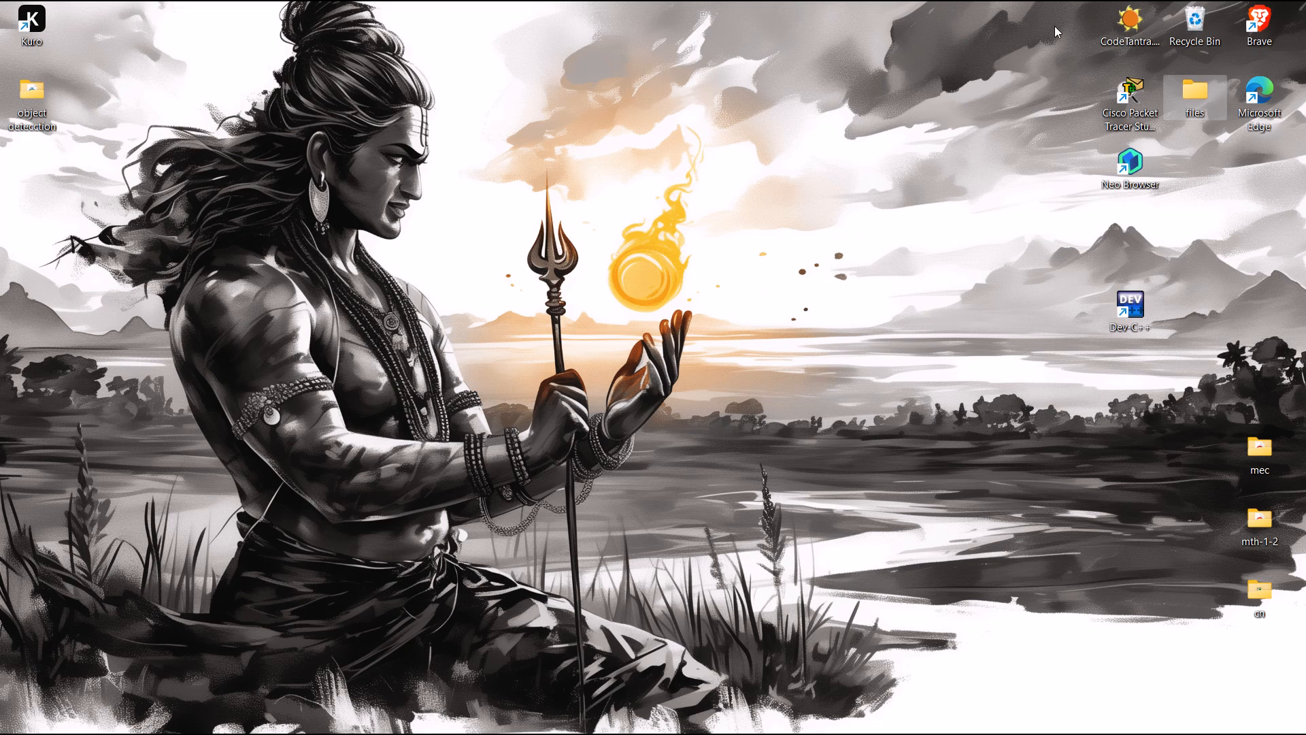
double_click(1173, 27)
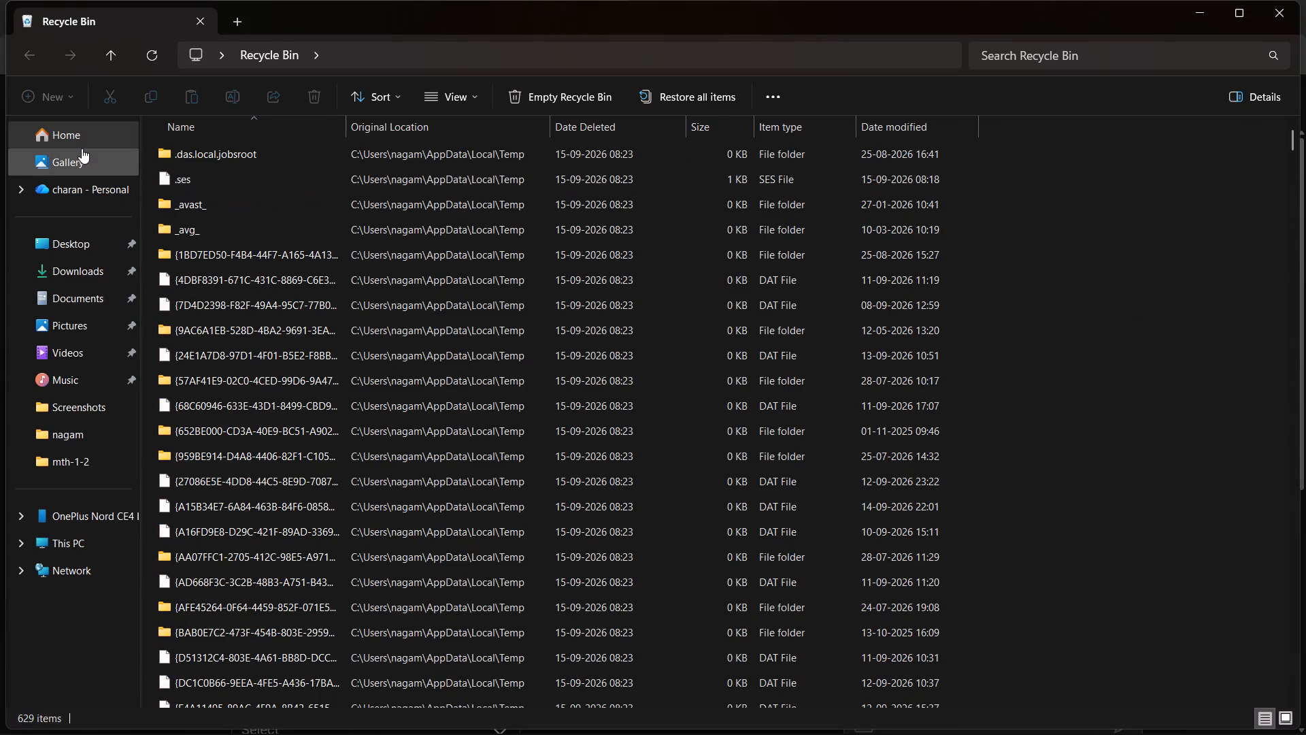
left_click(82, 148)
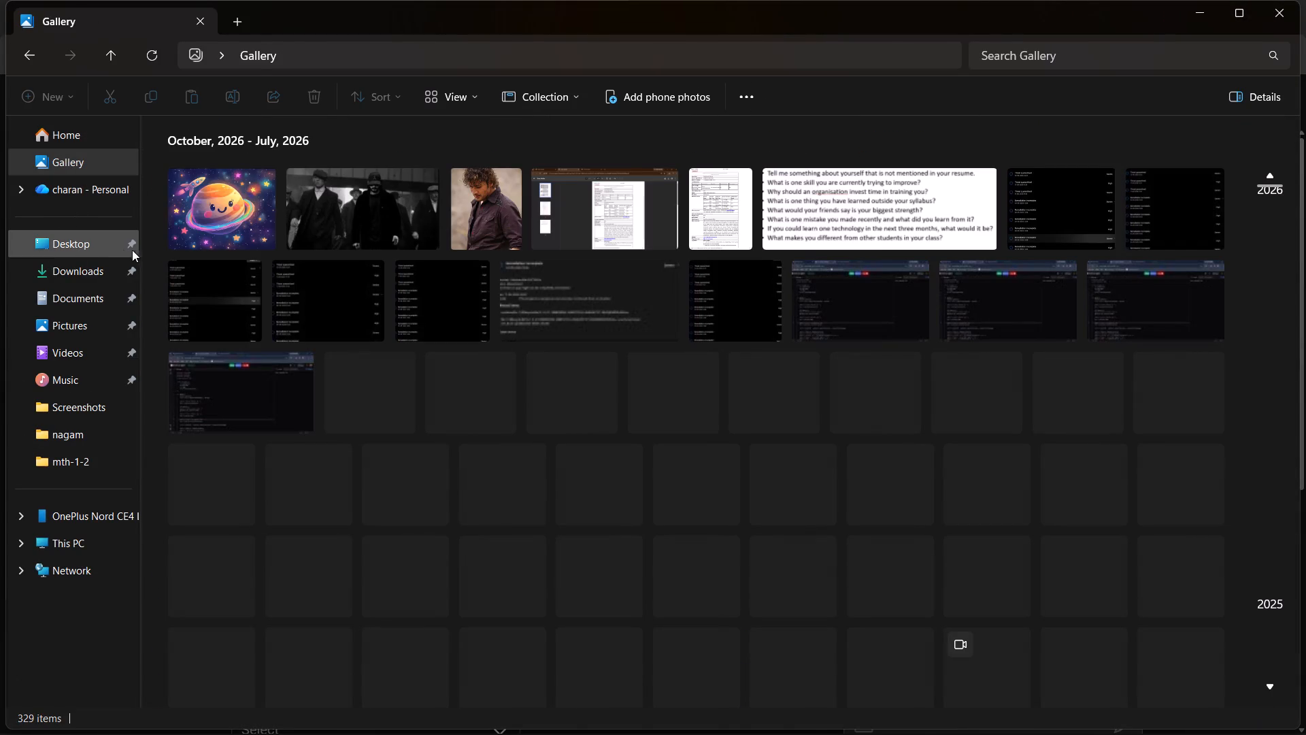
left_click(109, 272)
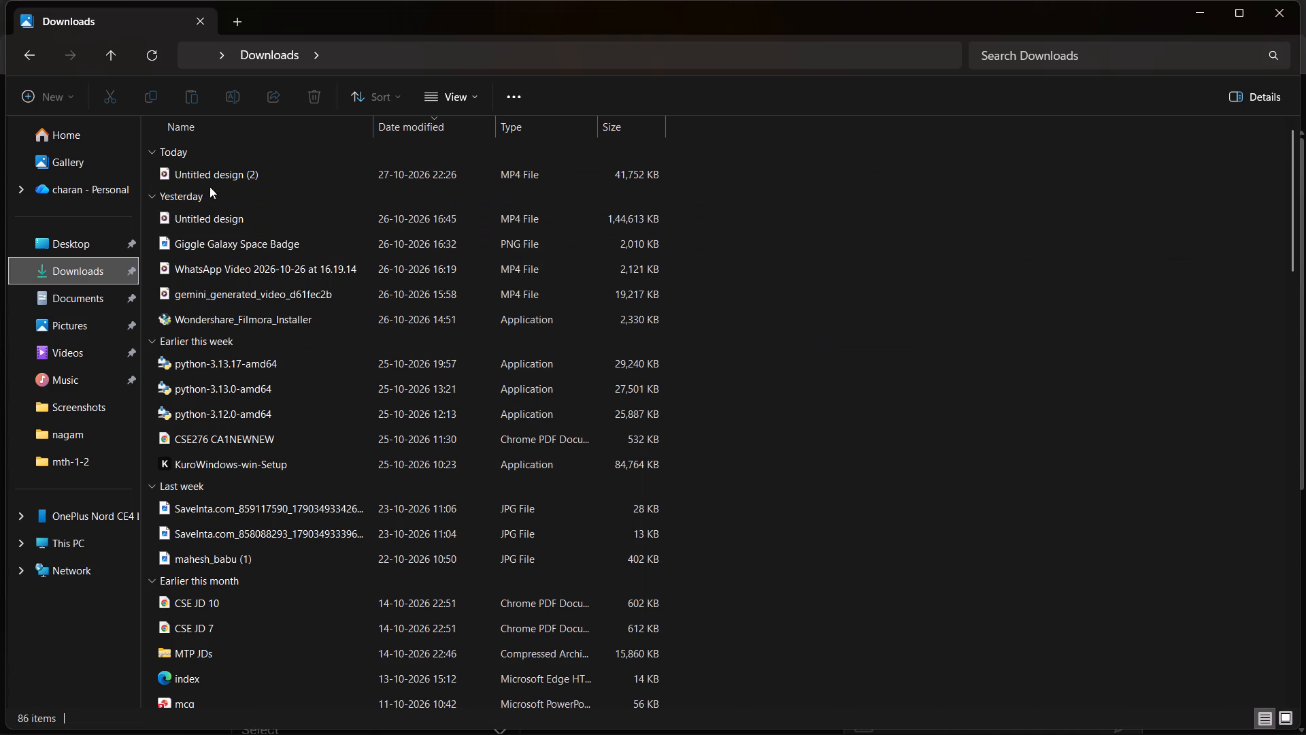
scroll(224, 155, "up", 1)
scroll(224, 155, "down", 1)
scroll(224, 155, "up", 5)
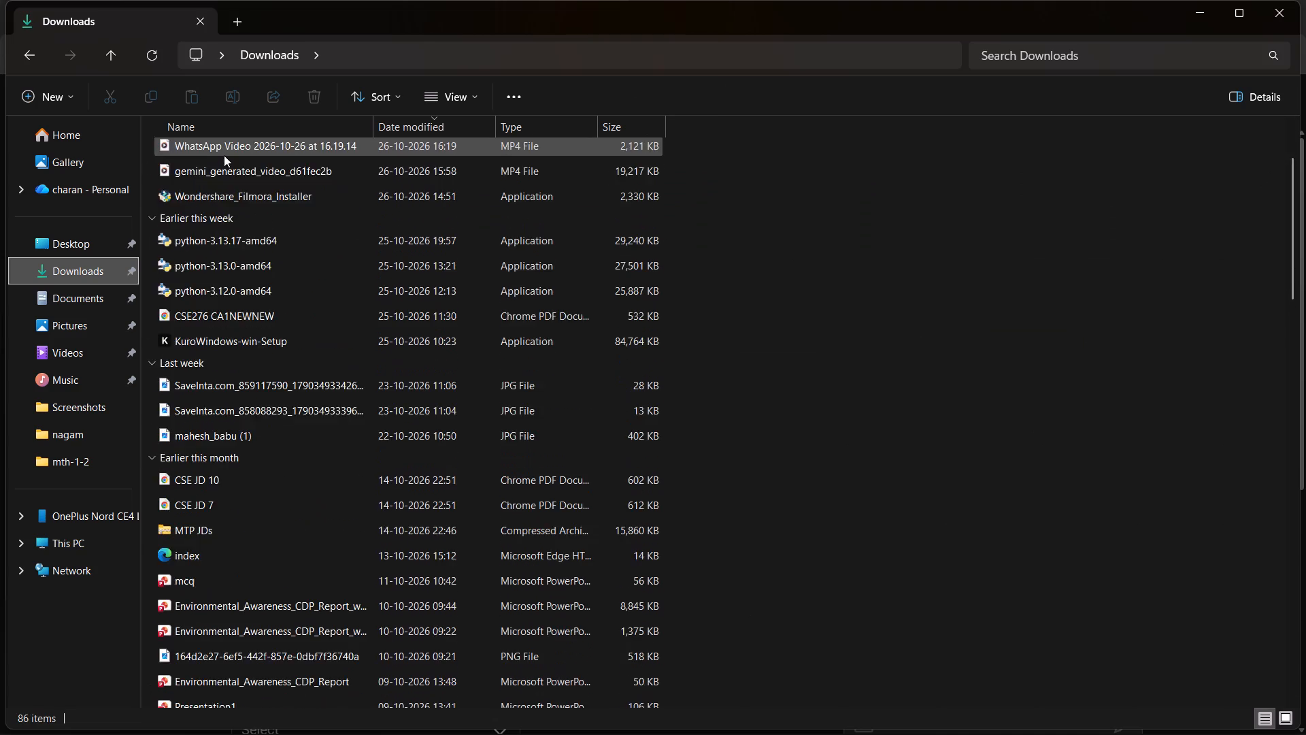
left_click(1265, 15)
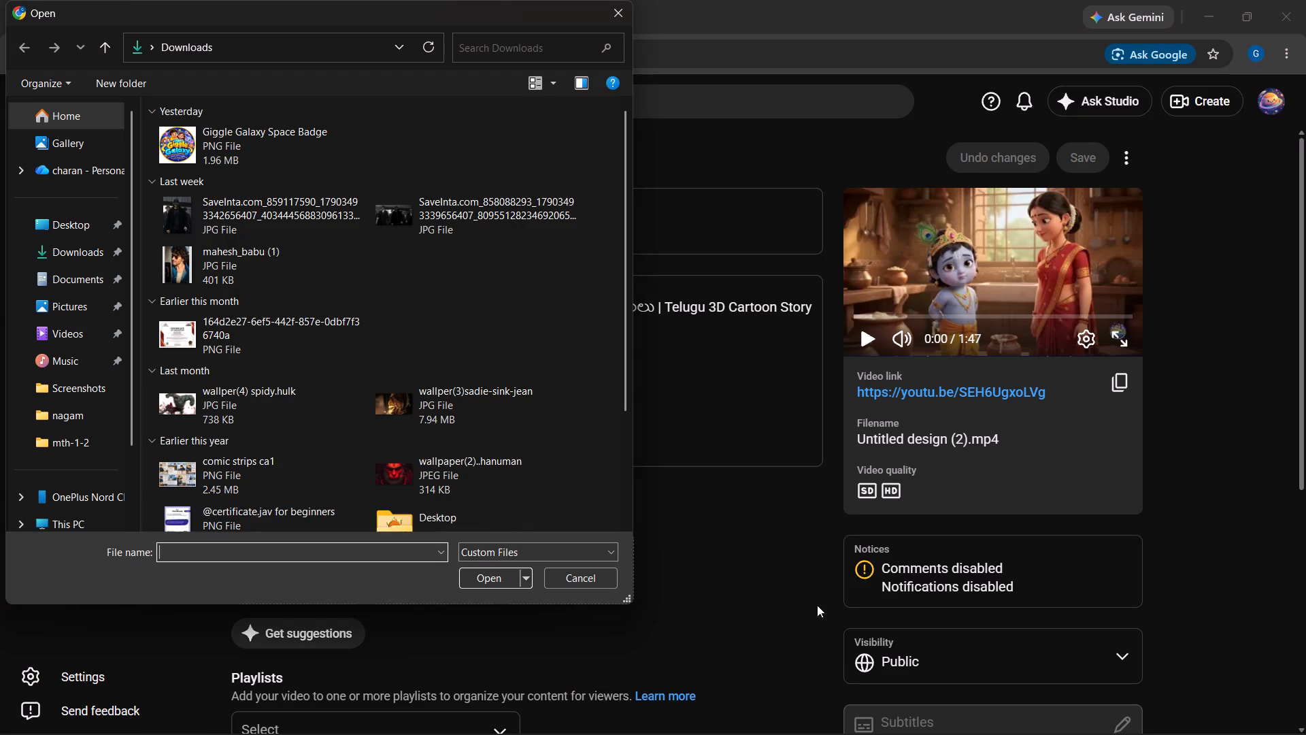
Upload the image "Krishna's Joyful Butter Heist" from Downloads as the baby Krishna video's custom thumbnail.
left_click(609, 12)
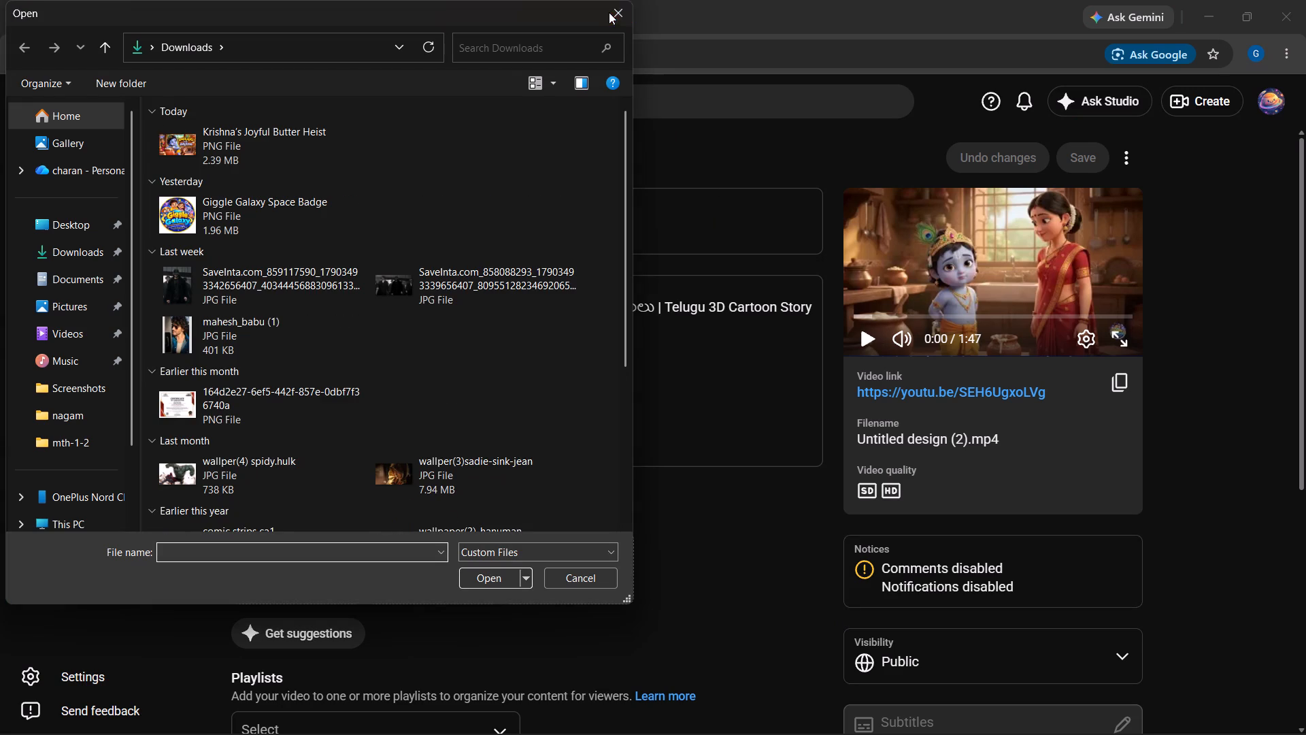
left_click(309, 587)
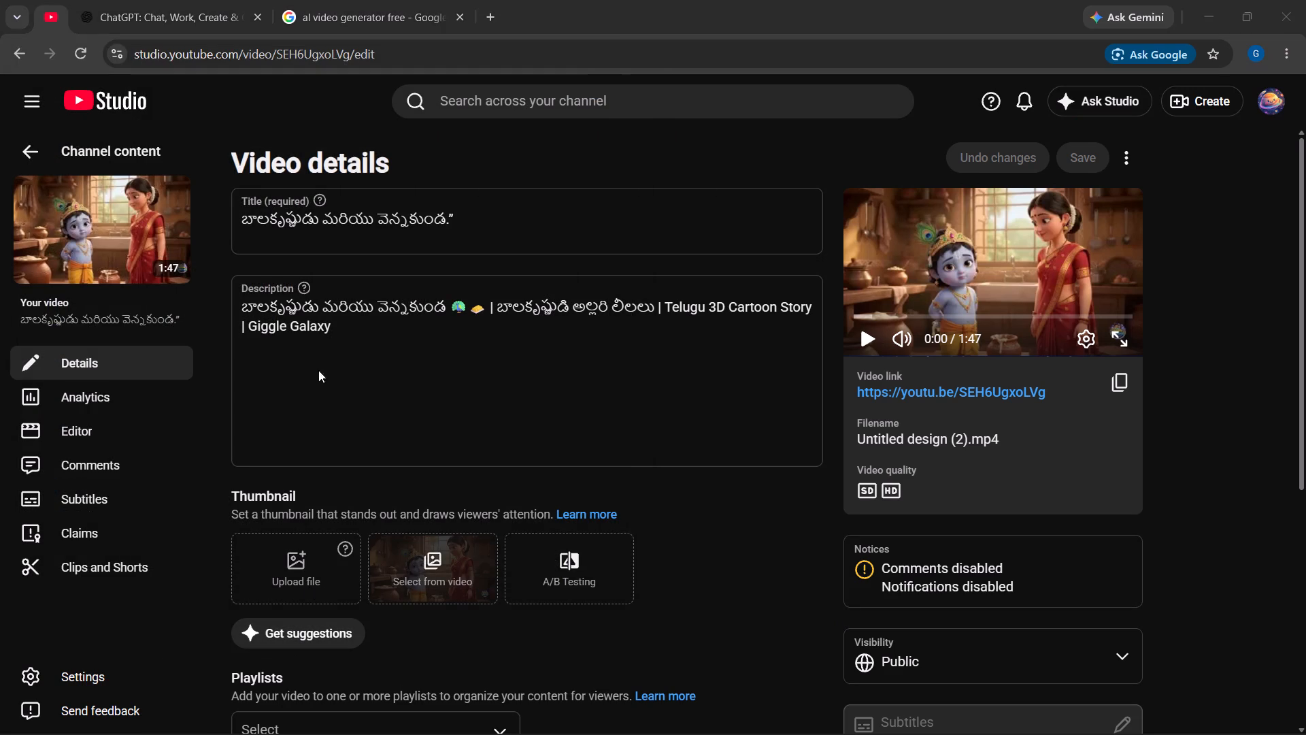
left_click(222, 165)
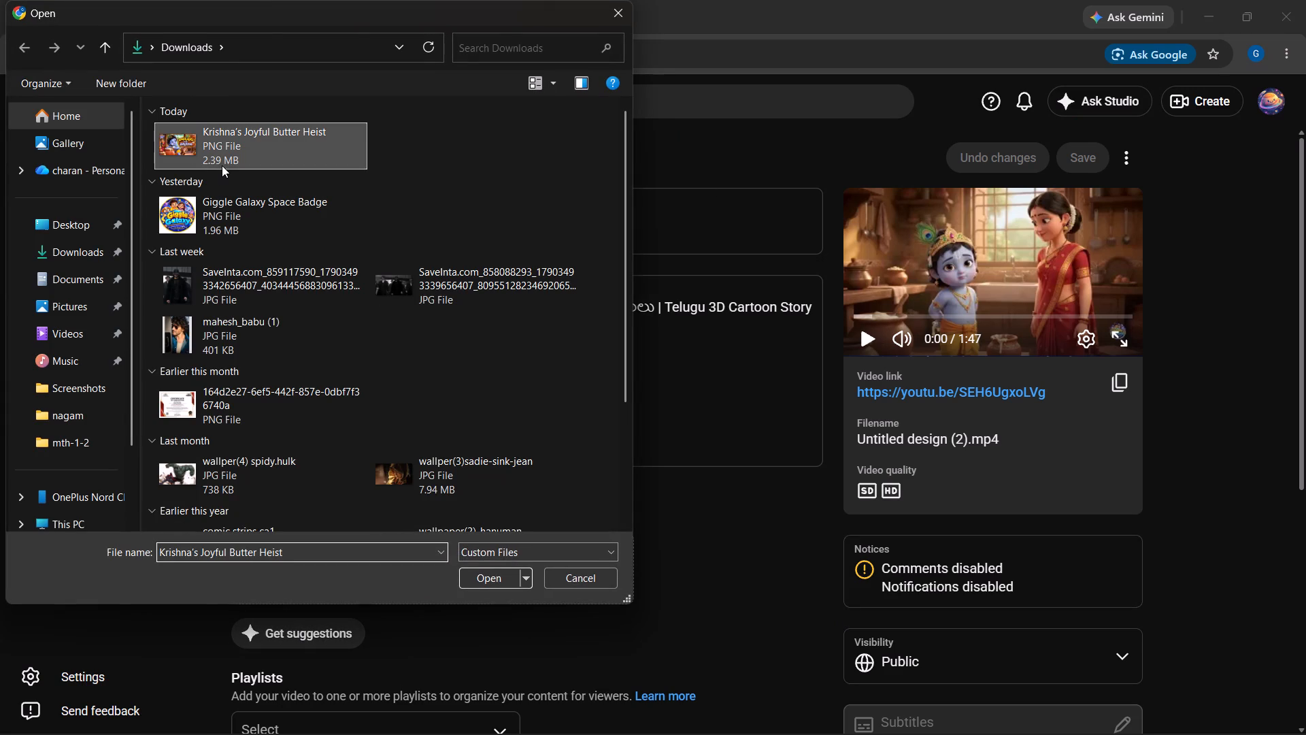
left_click(478, 581)
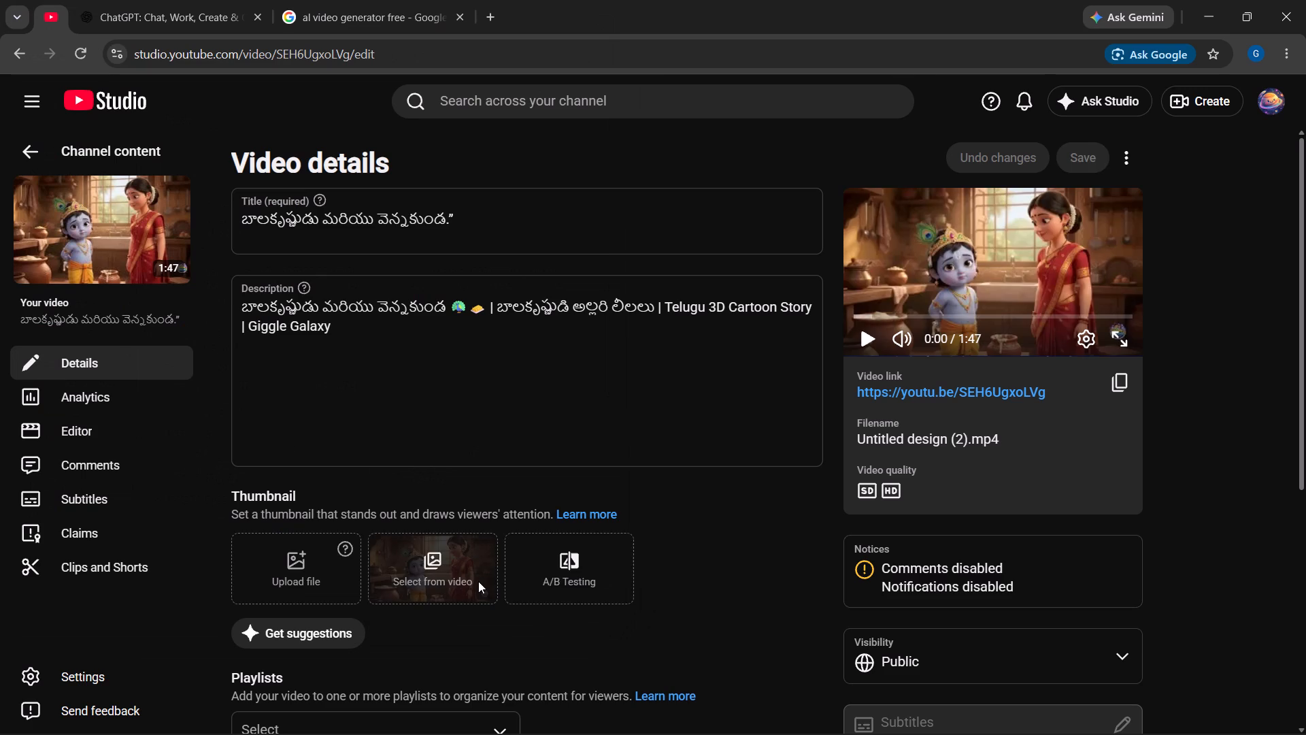
Check the baby Krishna video's audience and age restriction settings, and save the video's changes.
scroll(631, 520, "down", 2)
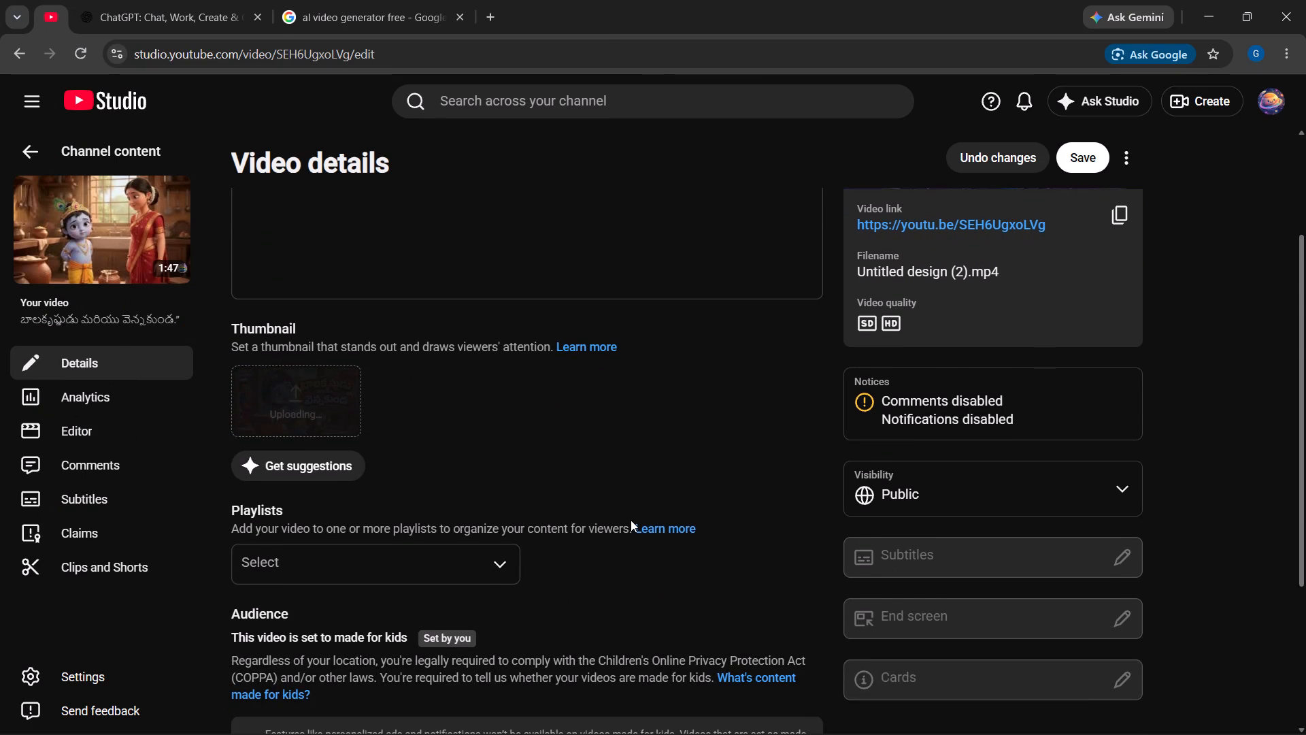
scroll(631, 520, "down", 1)
scroll(439, 495, "down", 2)
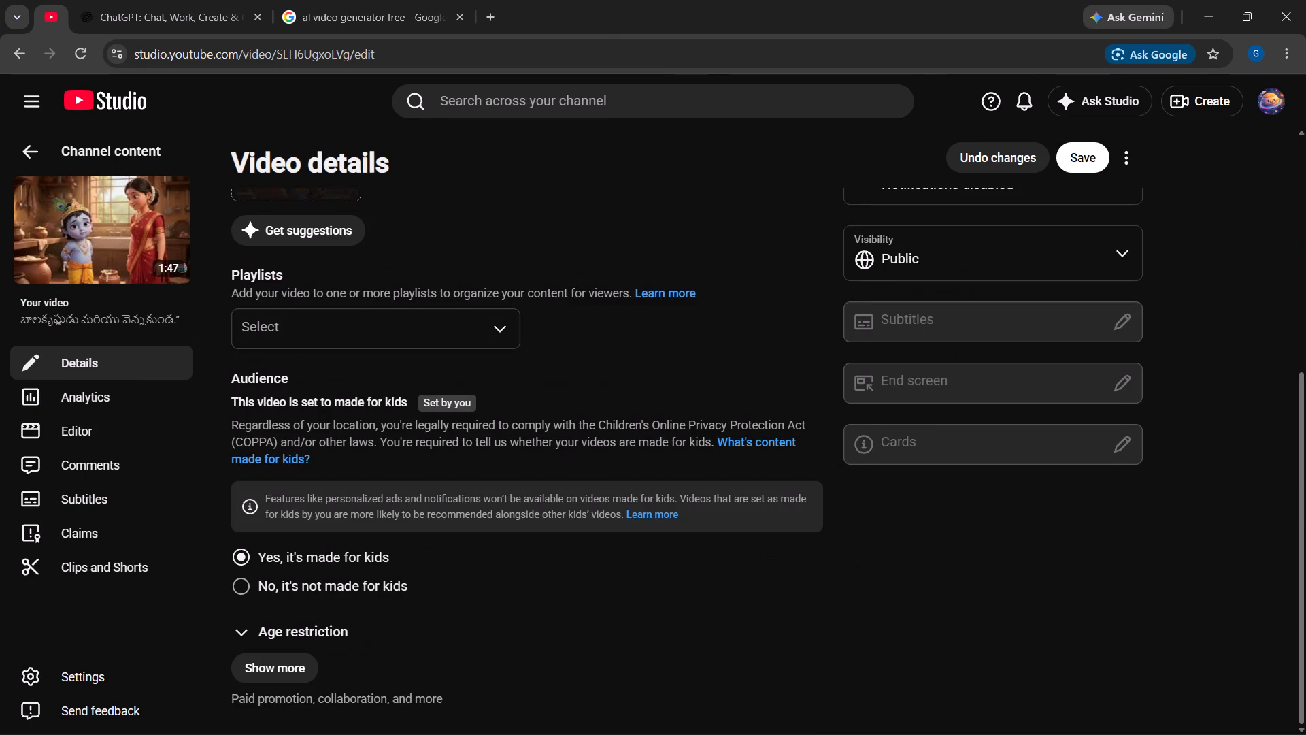
left_click(299, 628)
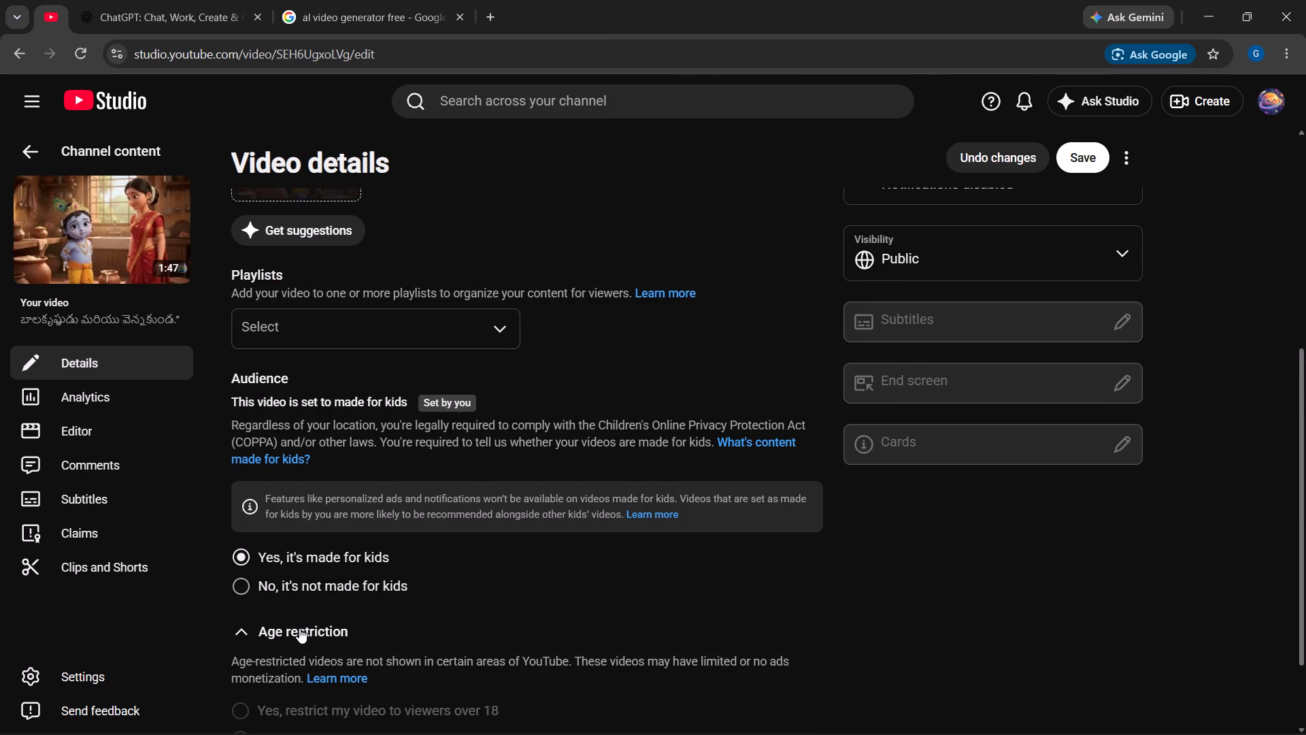
scroll(299, 628, "down", 2)
scroll(283, 680, "up", 7)
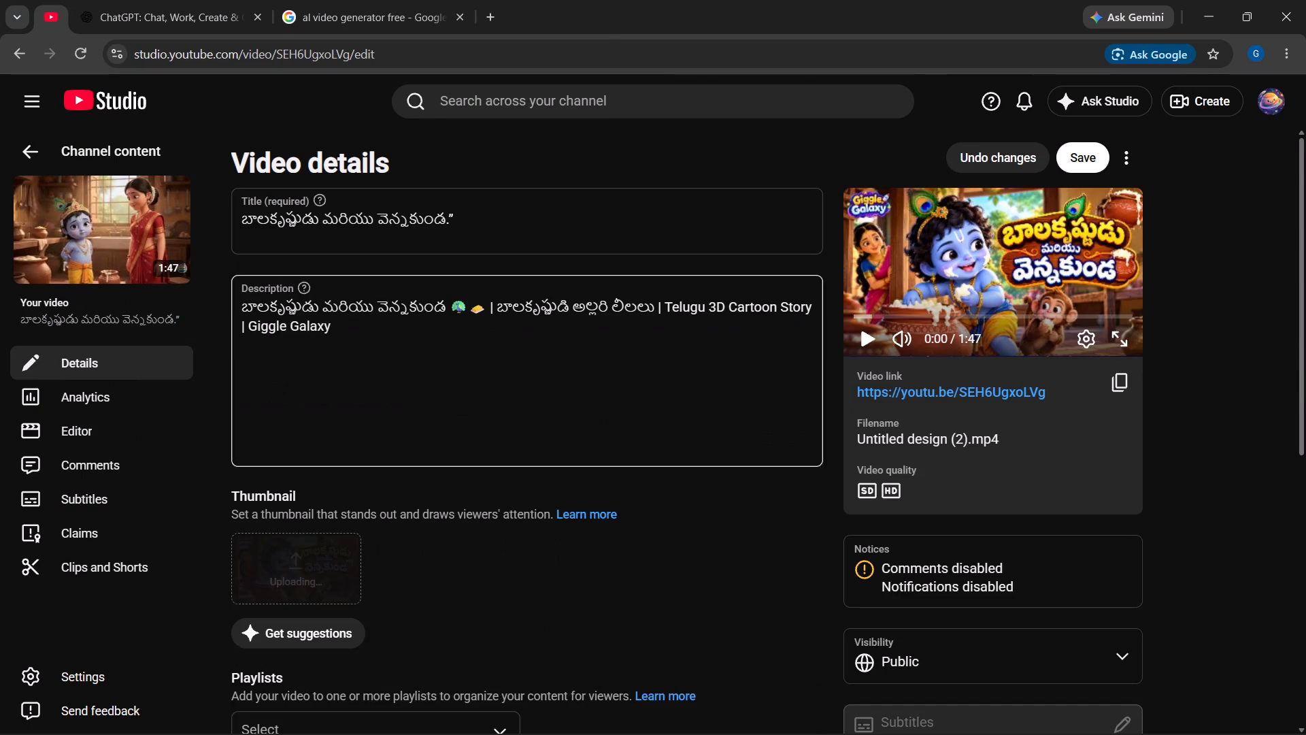
left_click(1092, 155)
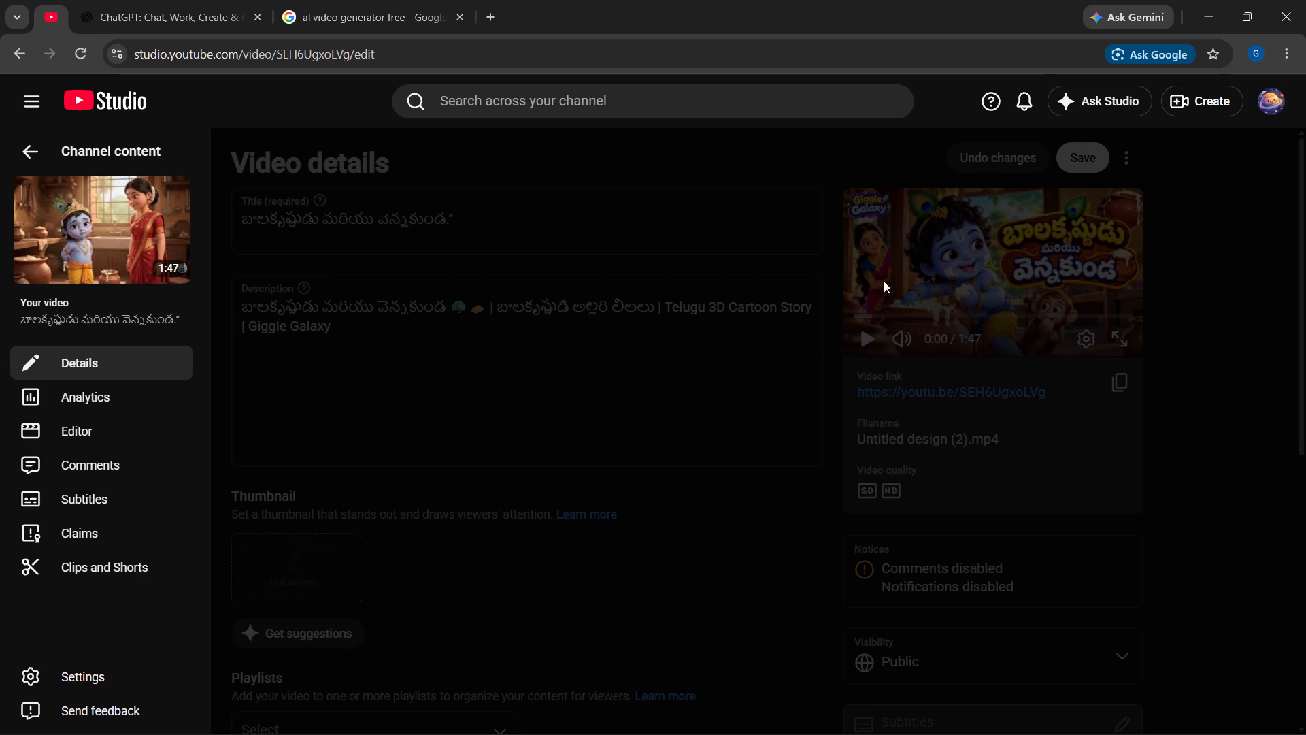
scroll(718, 336, "down", 3)
scroll(718, 336, "up", 8)
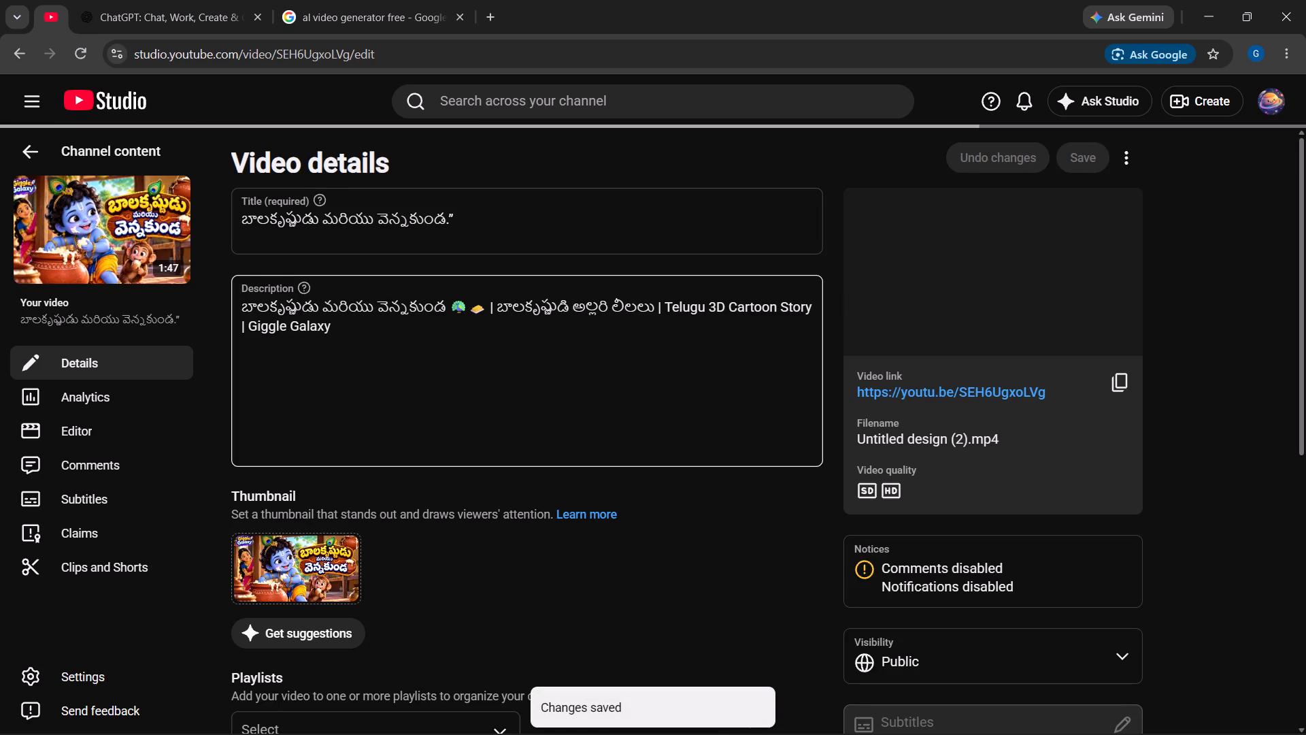
Look over the baby Krishna video's saved thumbnail, audience and age restriction settings, and return to the channel content list.
scroll(660, 553, "down", 2)
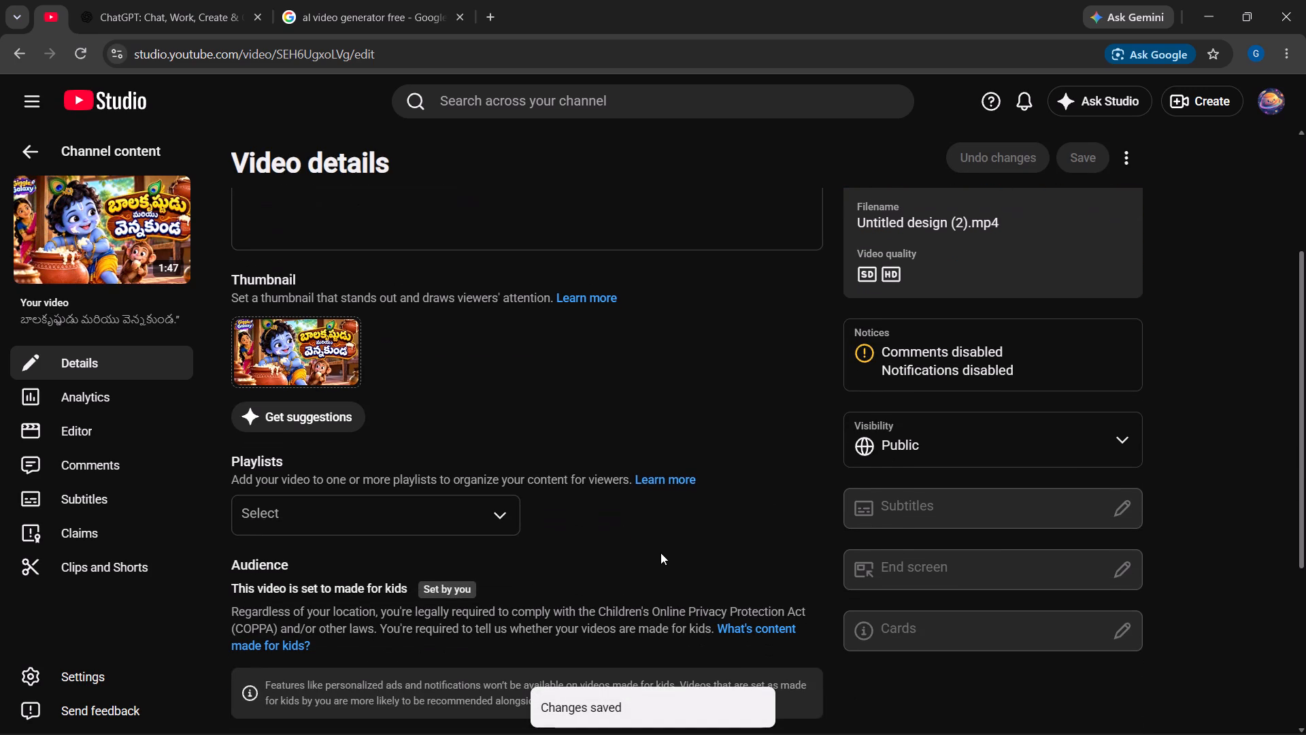
scroll(660, 553, "down", 2)
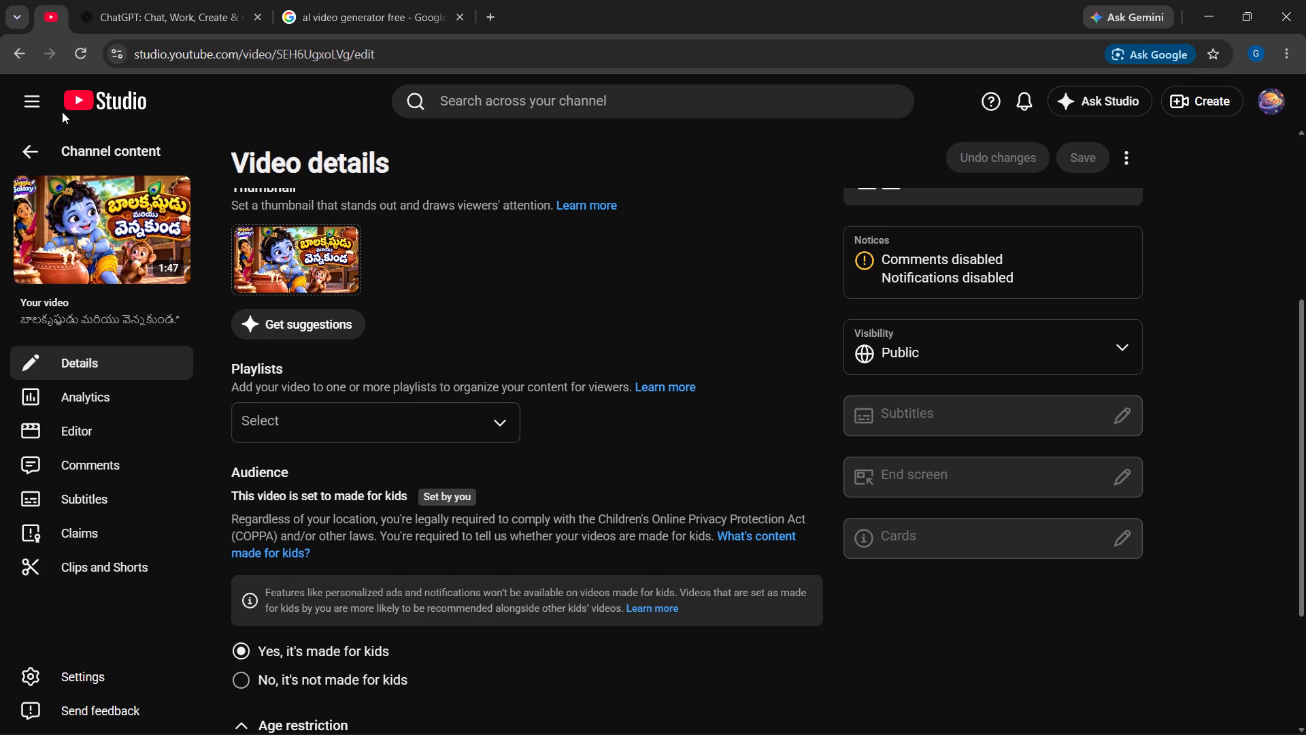
scroll(448, 508, "down", 7)
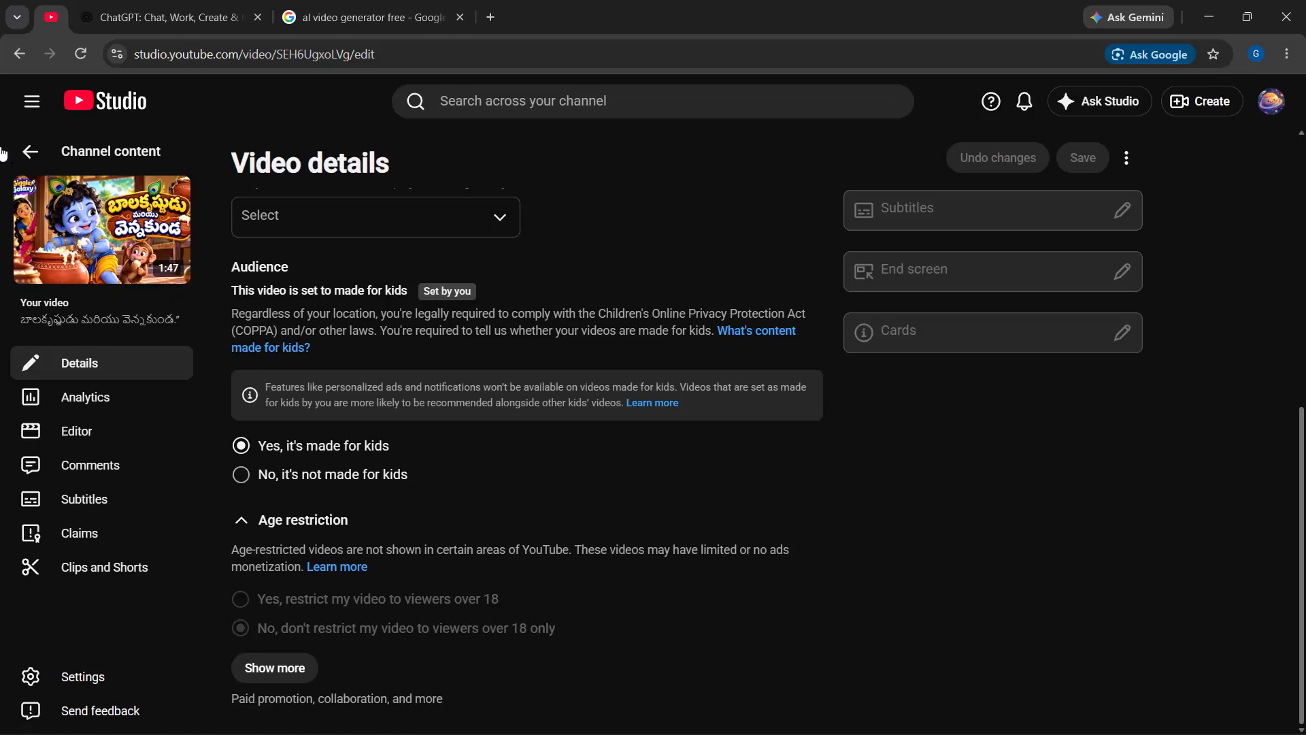
left_click(42, 153)
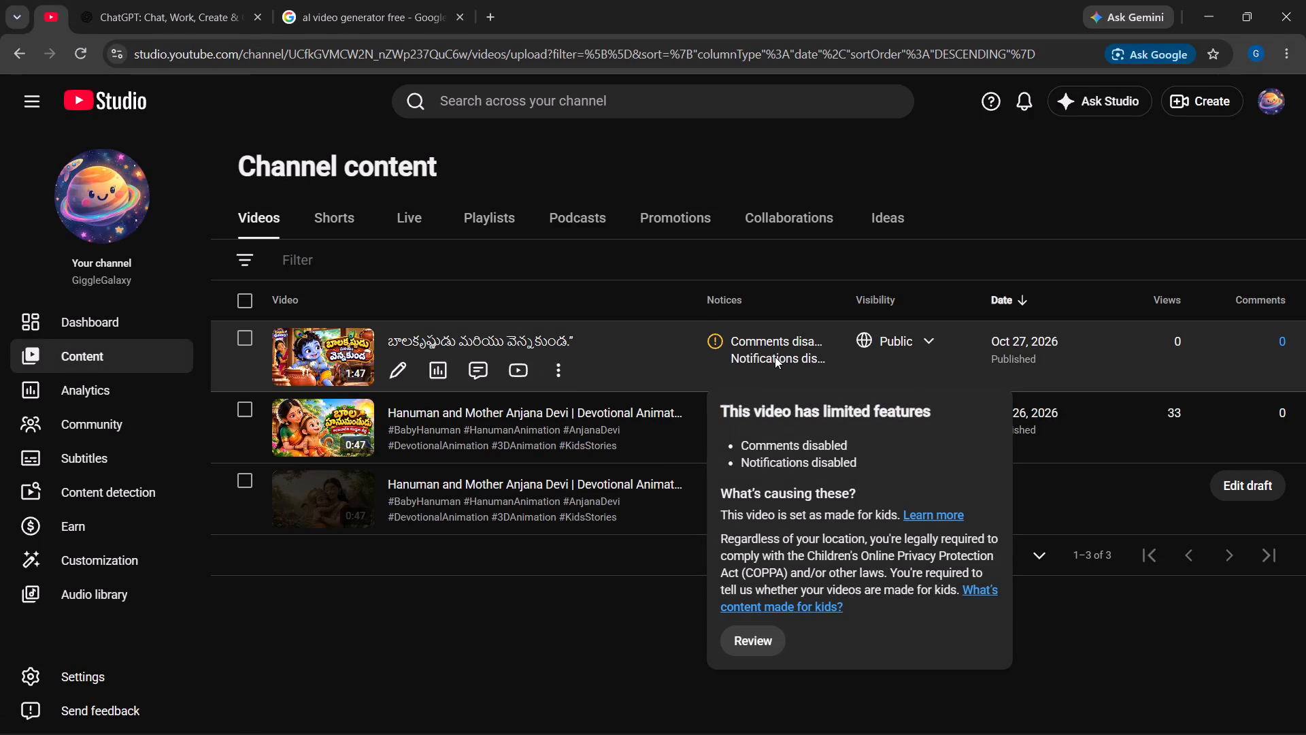
Review the baby Krishna video's limited-features notice along with its playlist, audience and age restriction settings, and return to the content list.
left_click(765, 640)
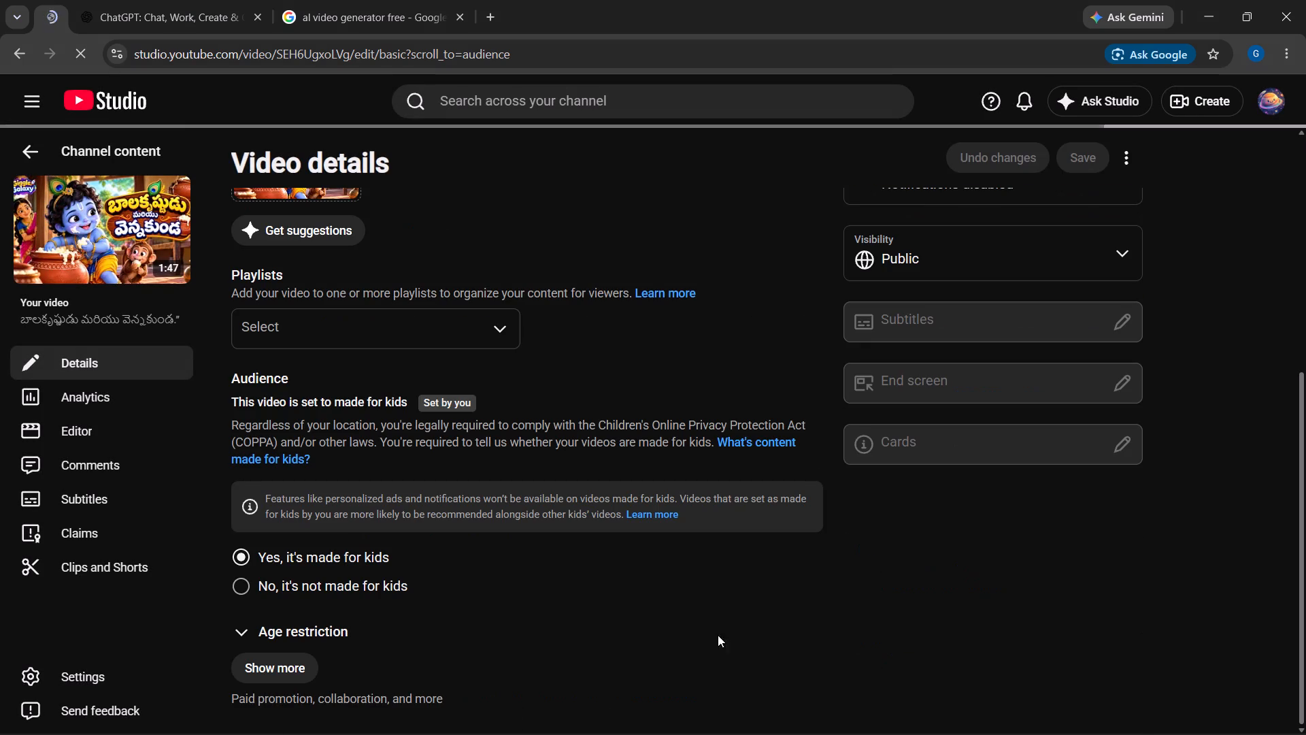
left_click(355, 310)
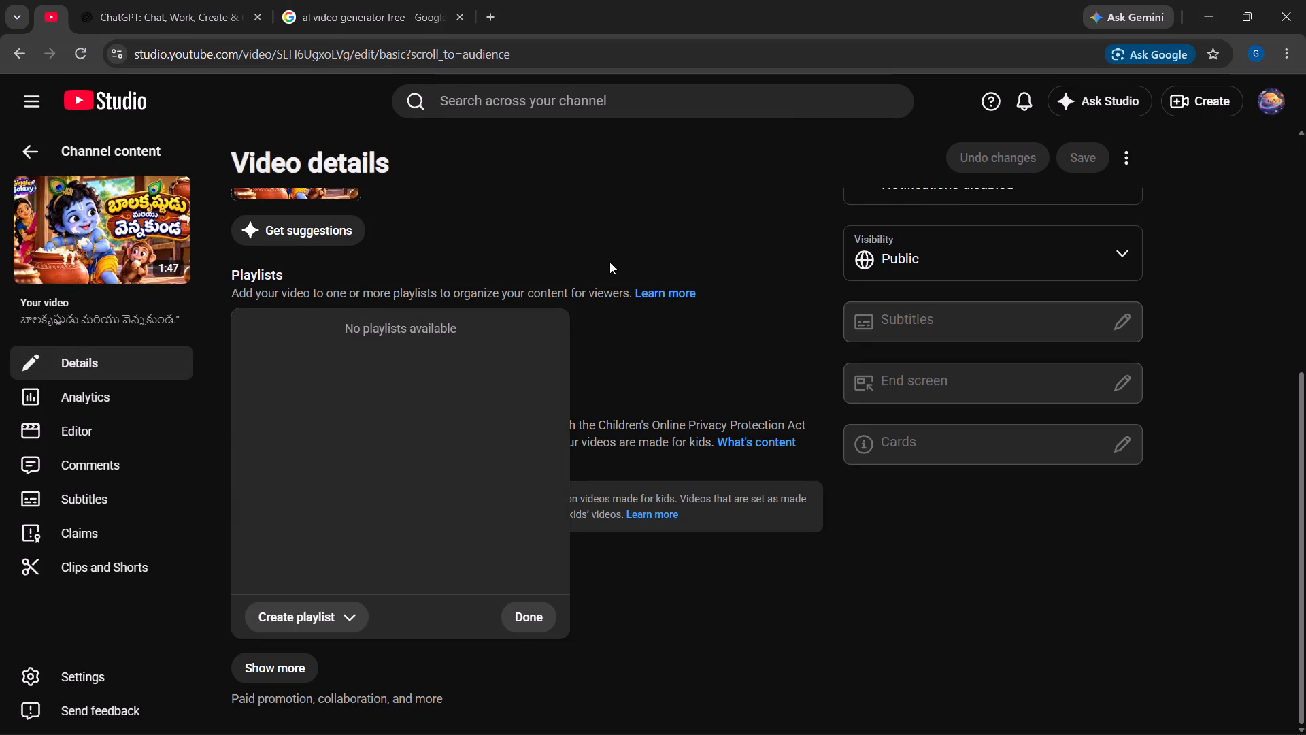
left_click(609, 262)
scroll(609, 262, "down", 2)
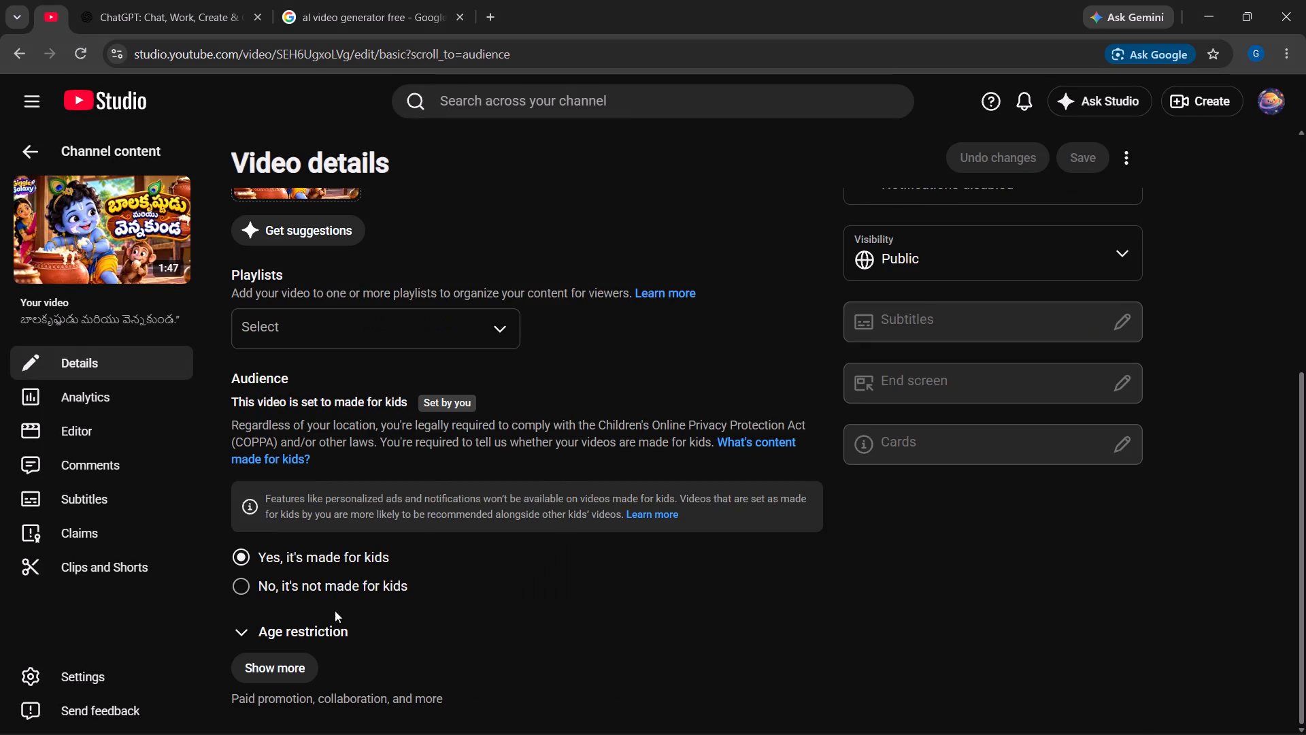
left_click(303, 627)
scroll(303, 627, "down", 3)
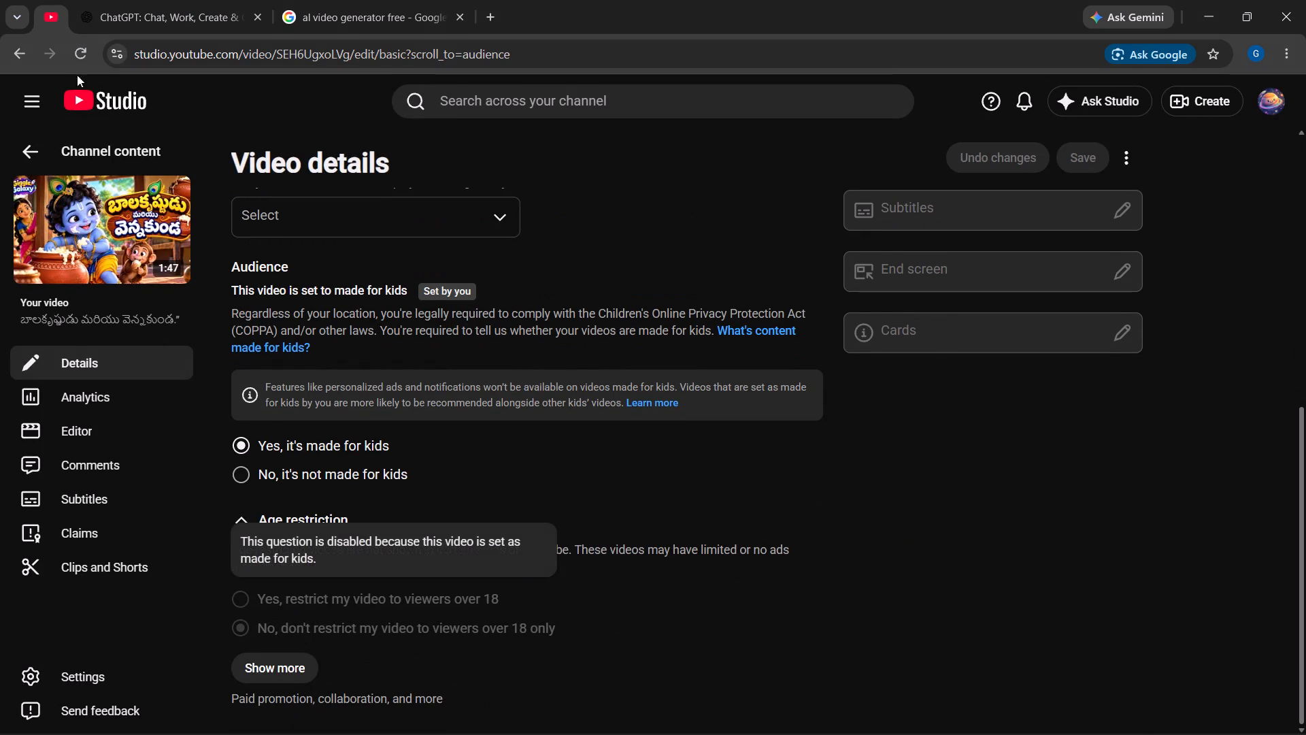
left_click(16, 159)
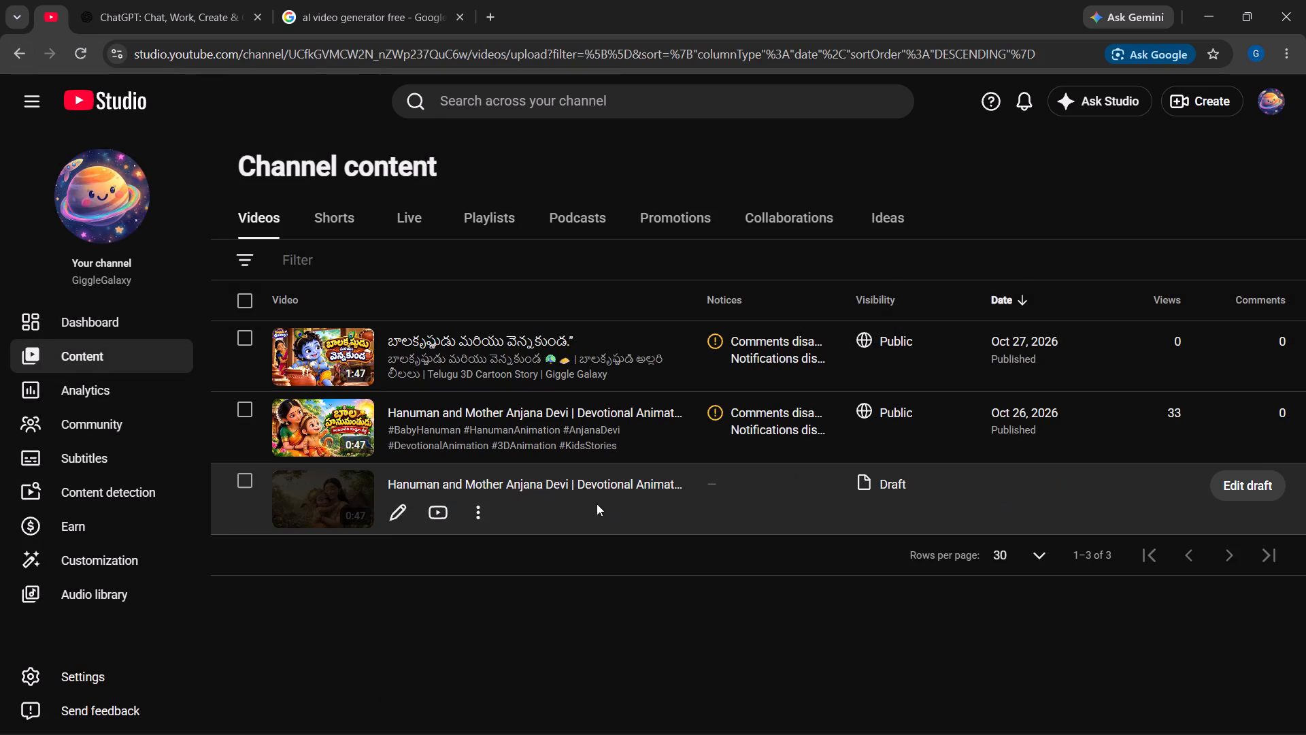
Open the draft Hanuman video's details for a look, close them, and clear the draft's selection in the content list.
left_click(248, 480)
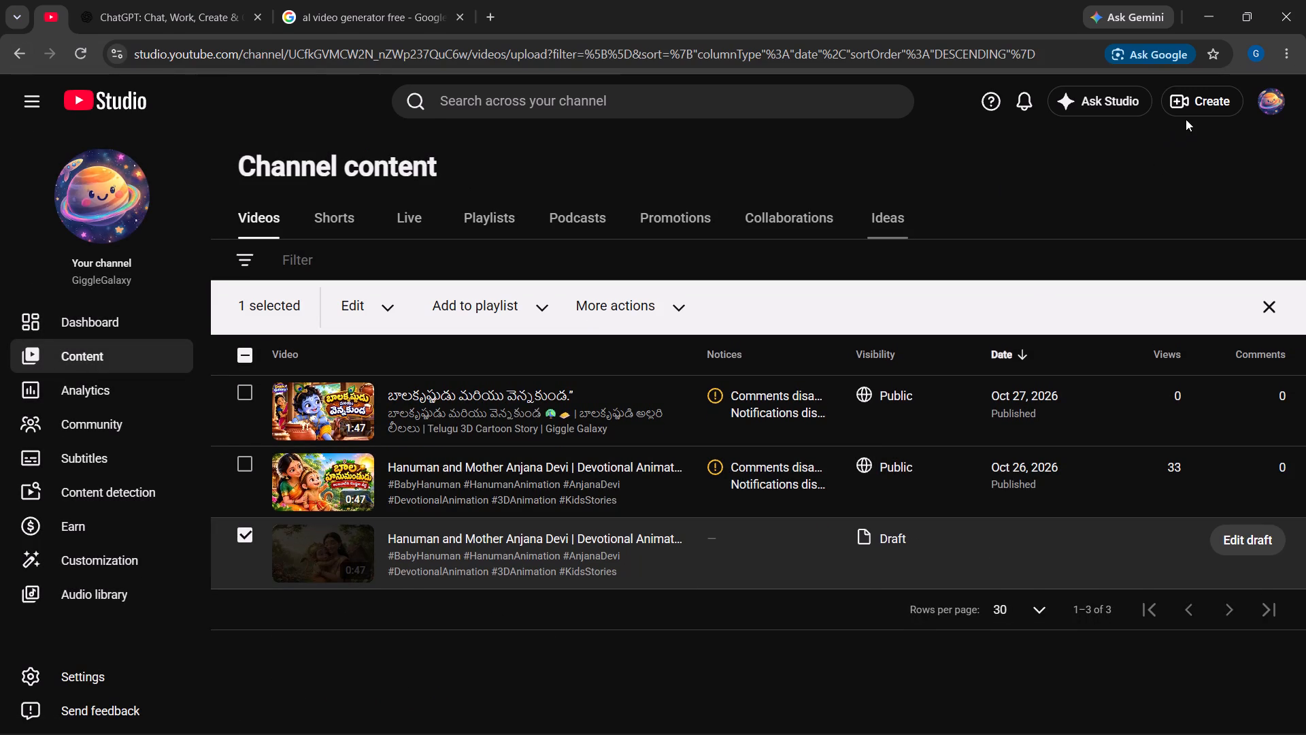
left_click(1255, 553)
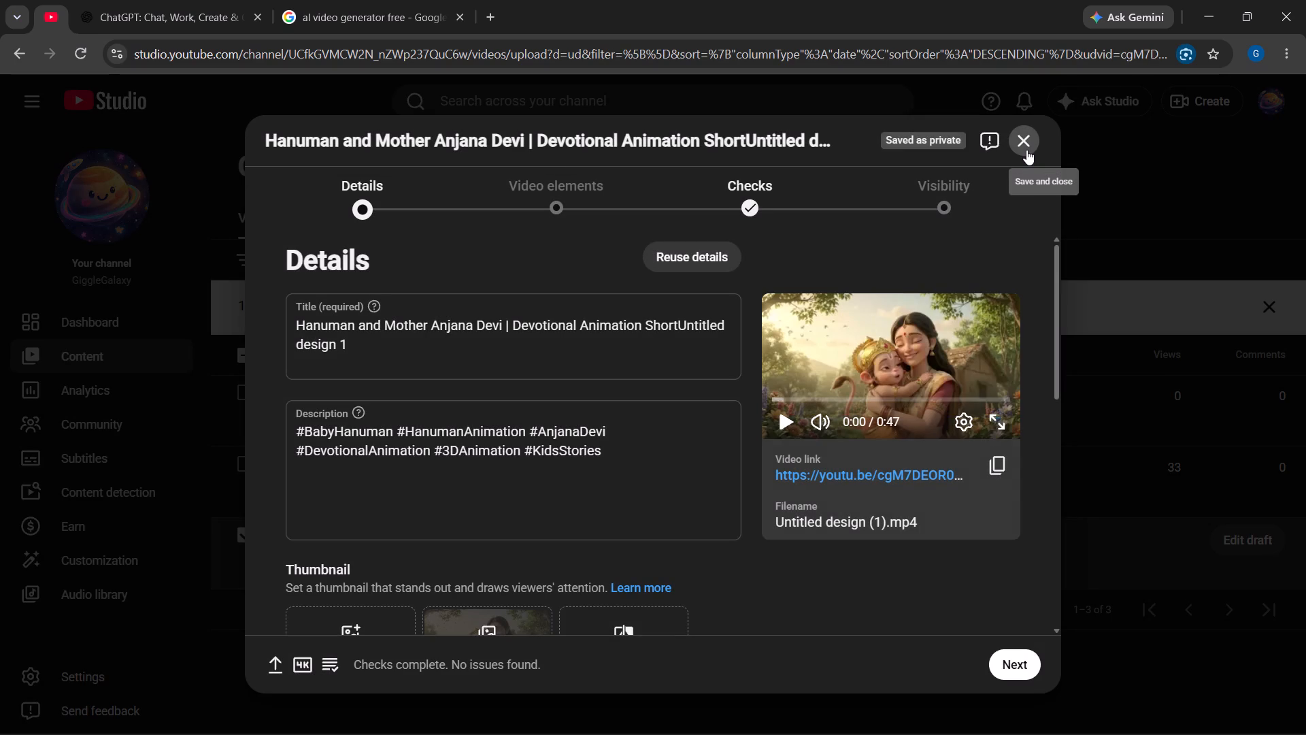
left_click(1026, 150)
left_click(1071, 199)
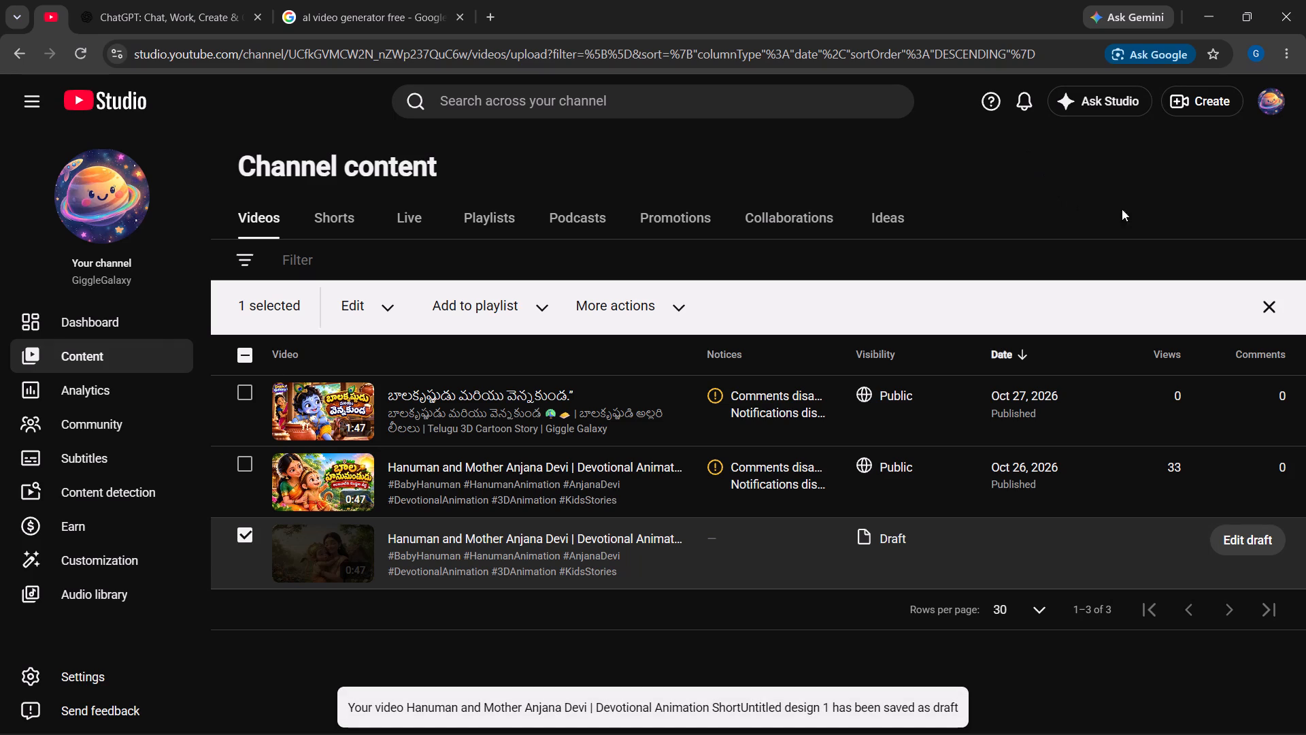
left_click(1273, 312)
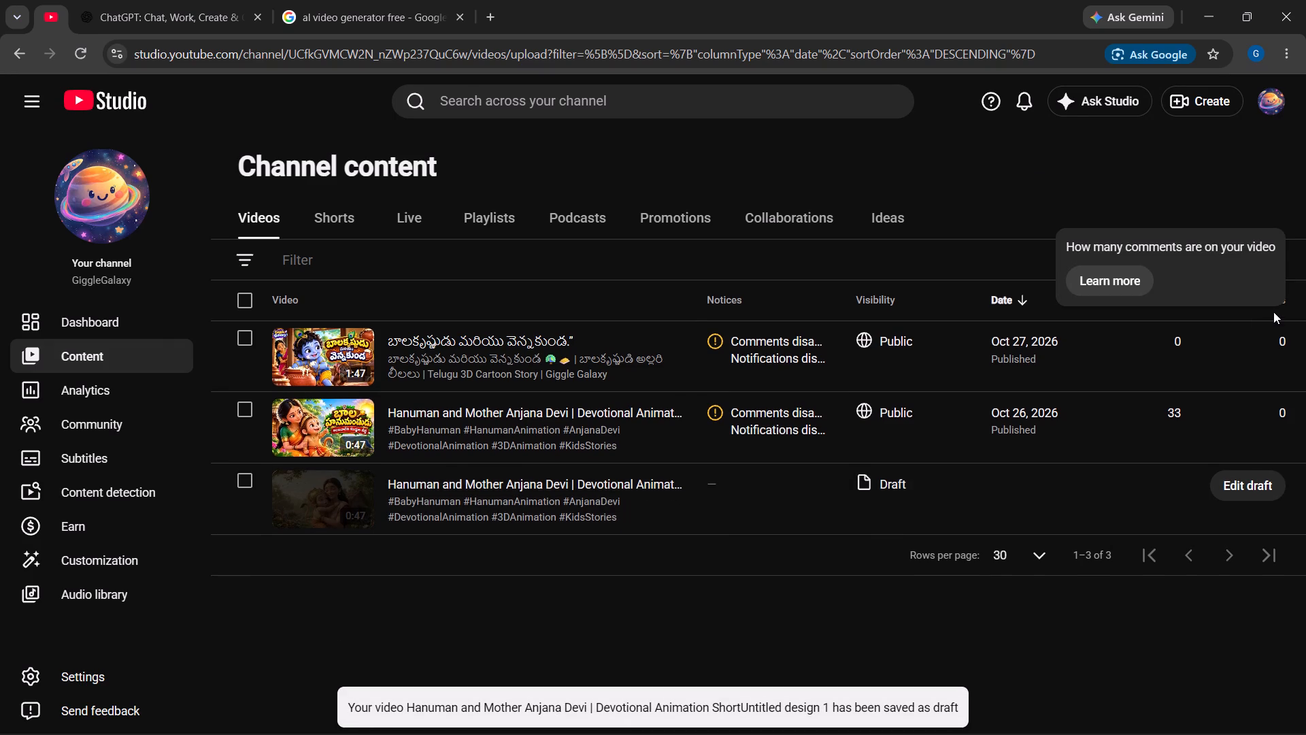
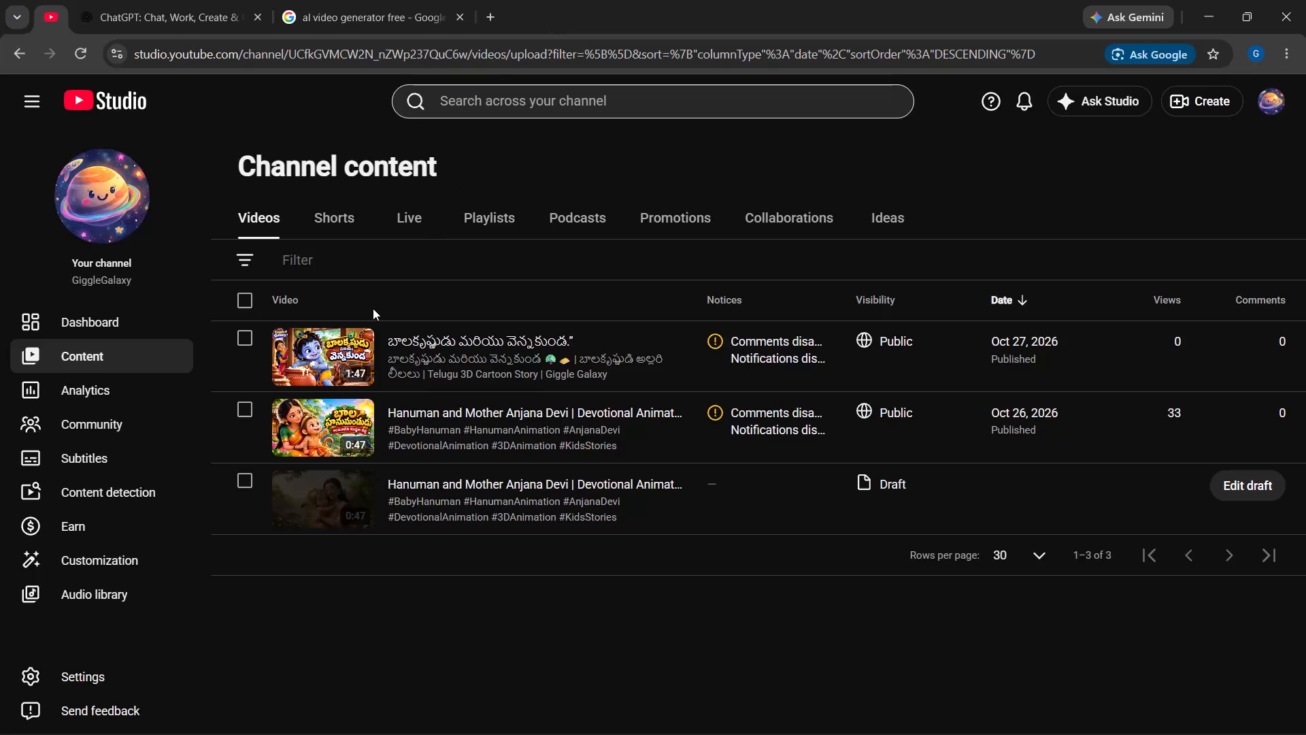
Reopen the baby Krishna video's details and review its limited-features notice, audience setting, title, description and thumbnail.
left_click(320, 366)
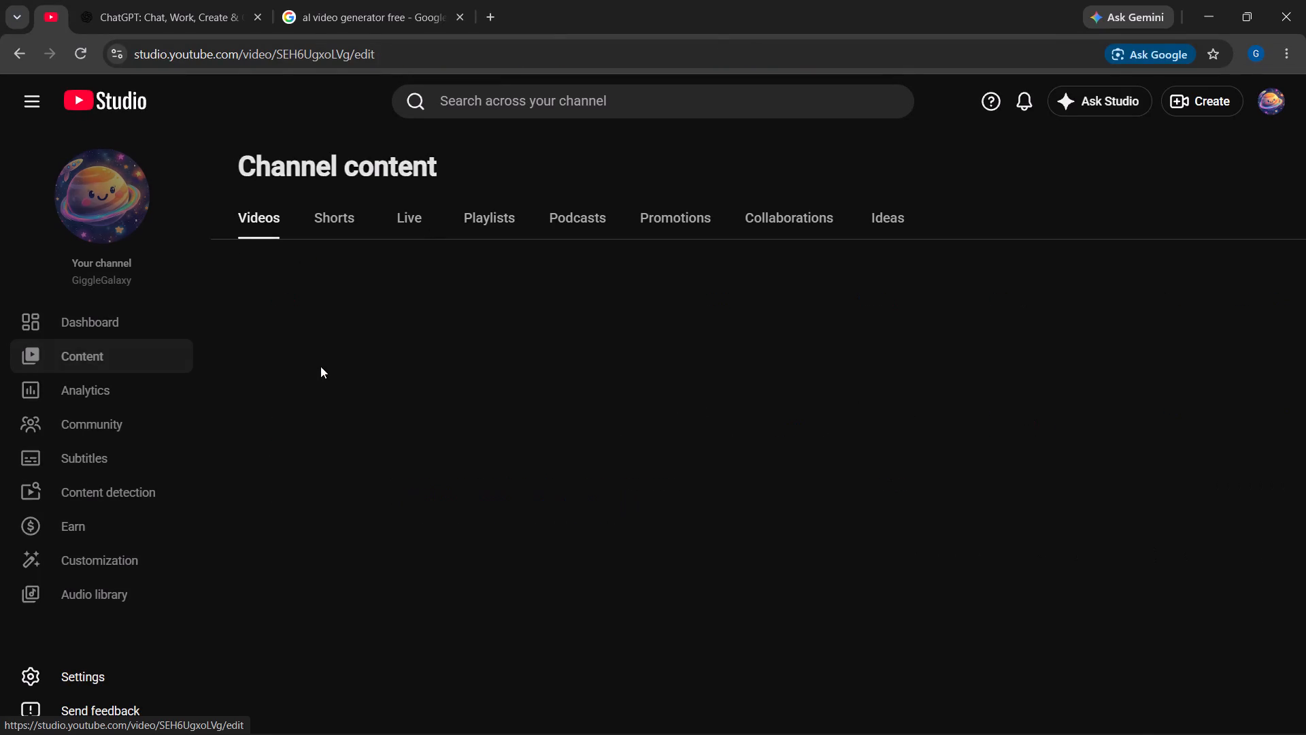
scroll(536, 610, "down", 1)
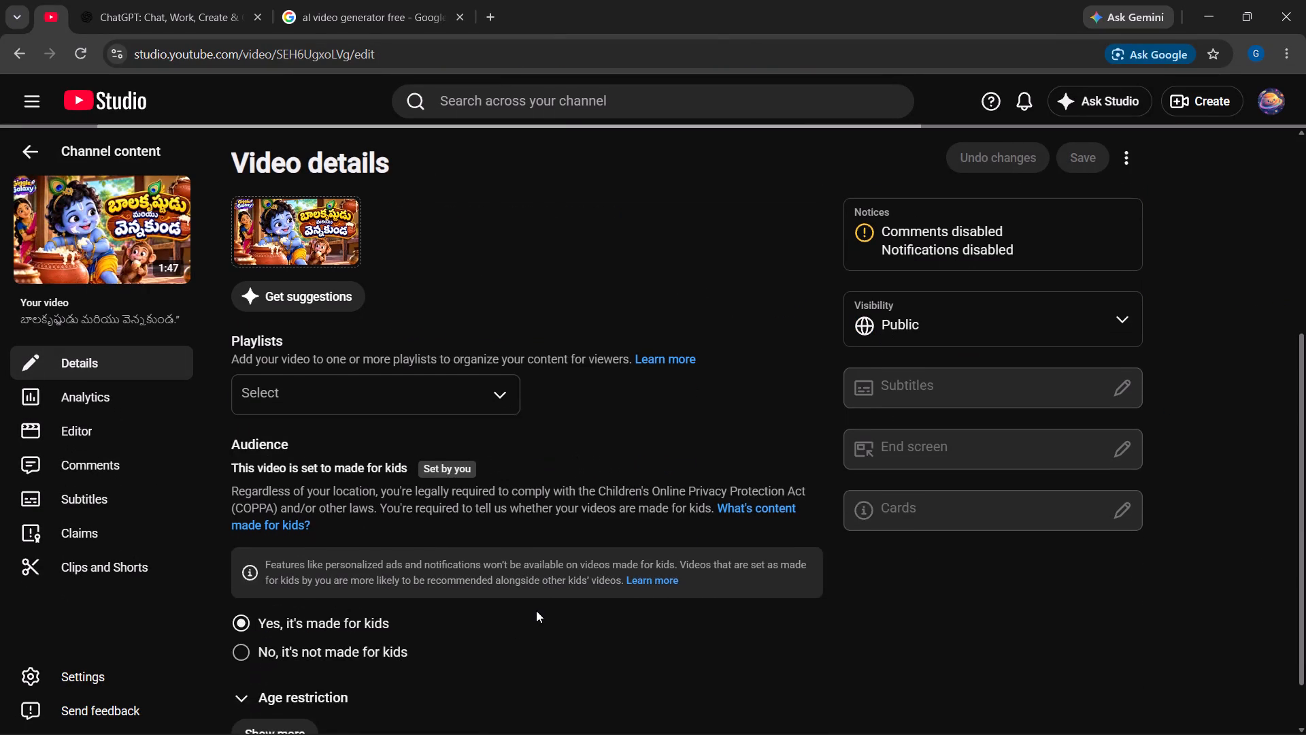
scroll(536, 610, "down", 1)
left_click(979, 305)
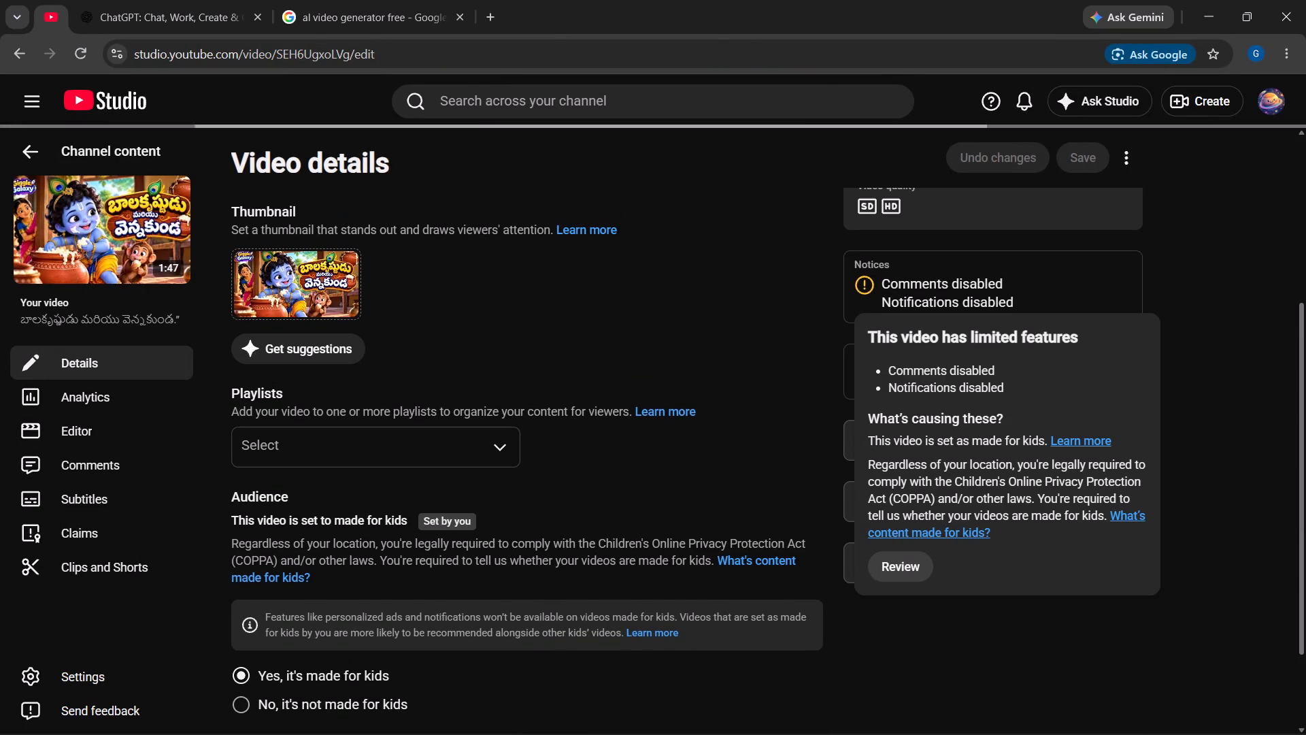
left_click(907, 560)
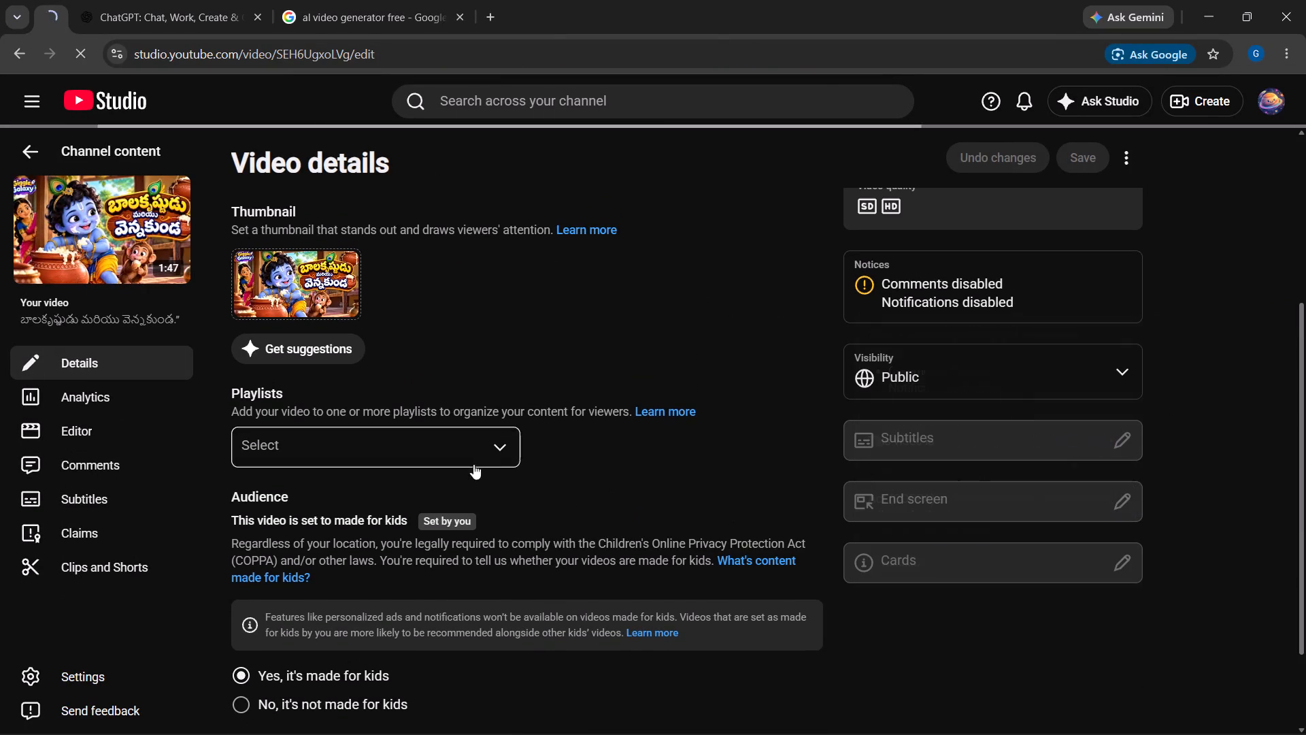
scroll(581, 372, "up", 2)
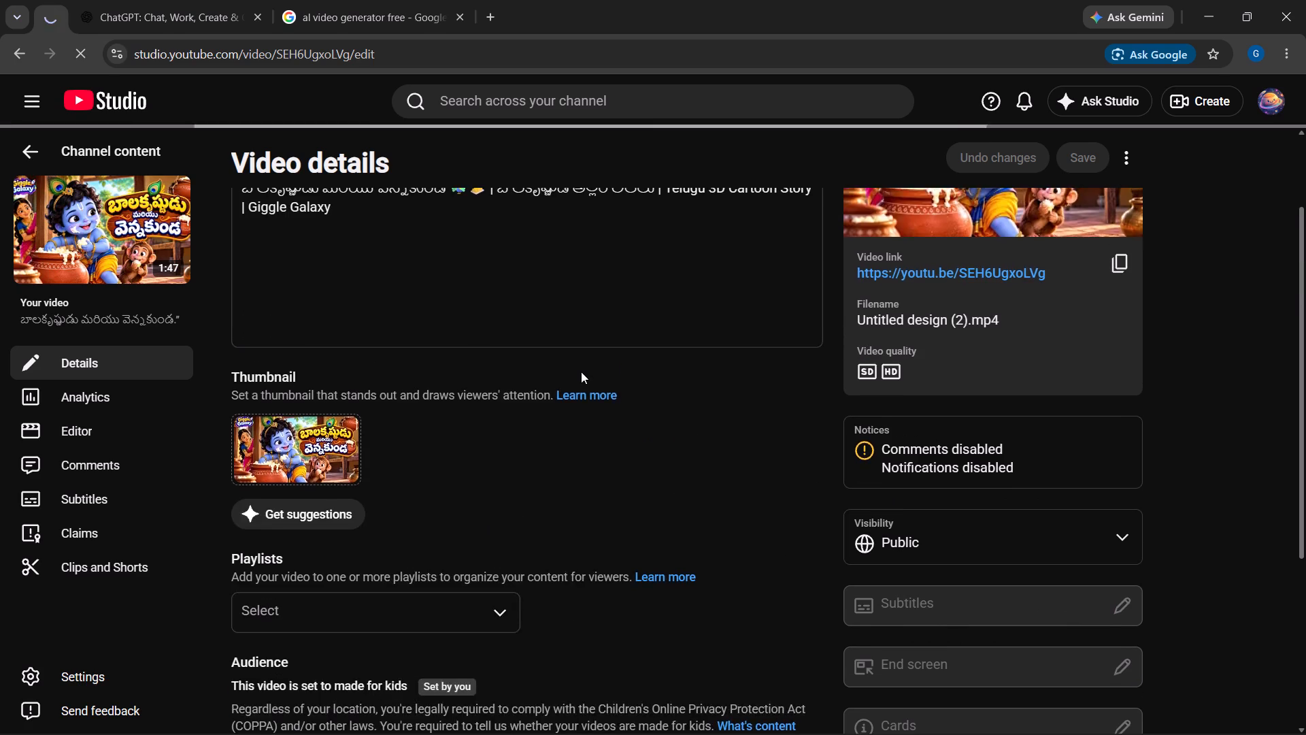
scroll(581, 372, "down", 1)
scroll(581, 372, "up", 4)
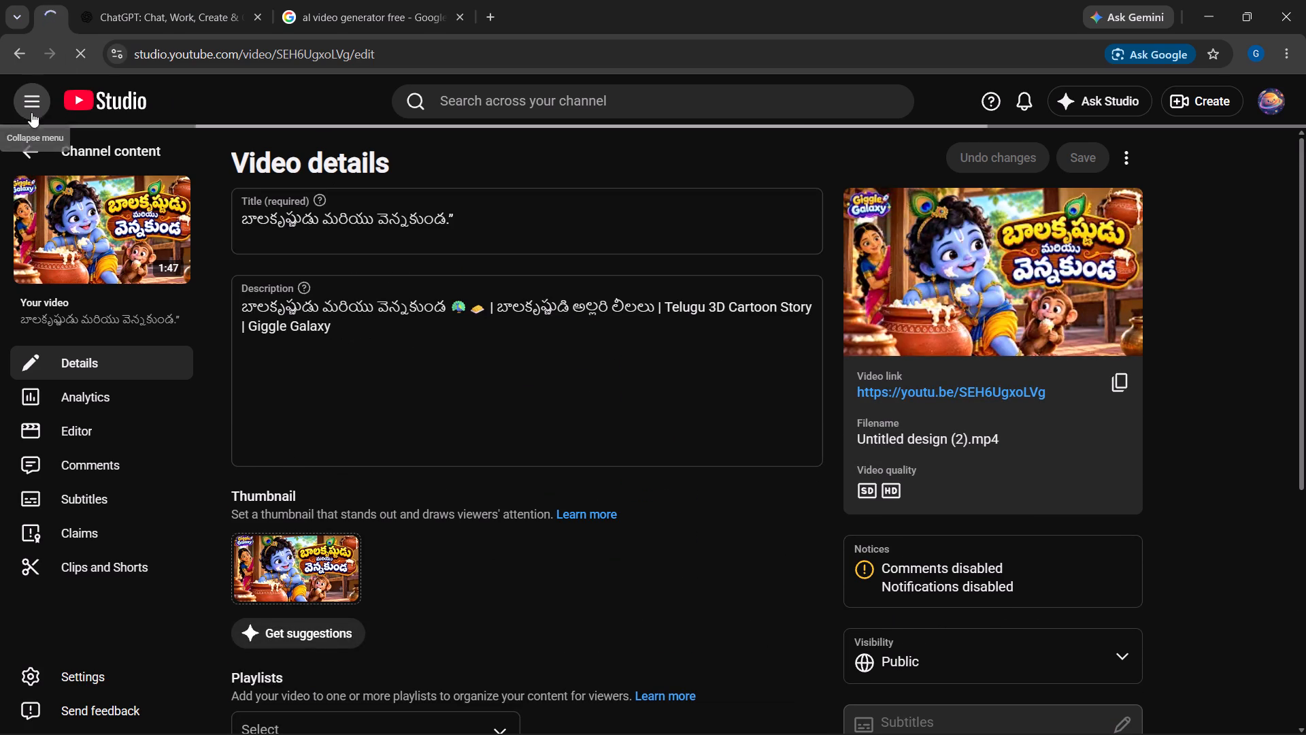
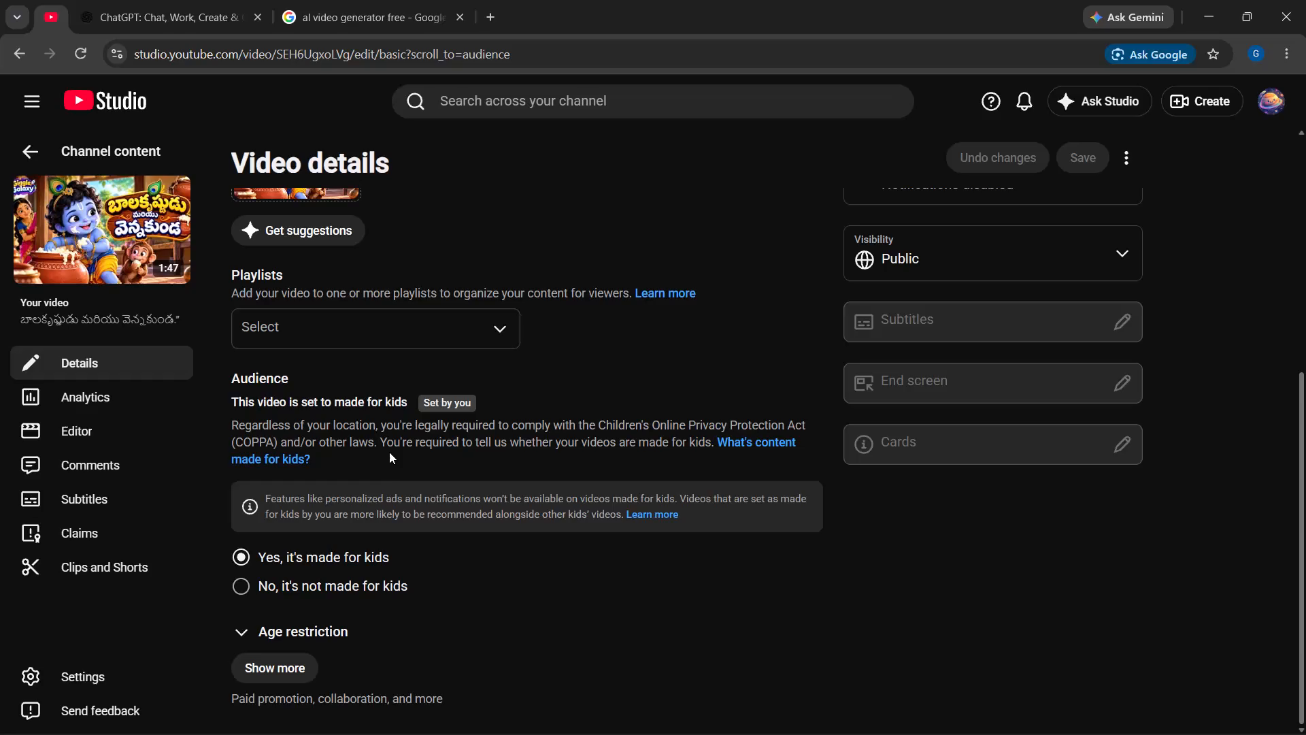
Examine the baby Krishna video's comments and notifications notice and open its review of the made-for-kids audience setting.
scroll(417, 674, "down", 2)
scroll(424, 698, "up", 6)
scroll(660, 512, "down", 2)
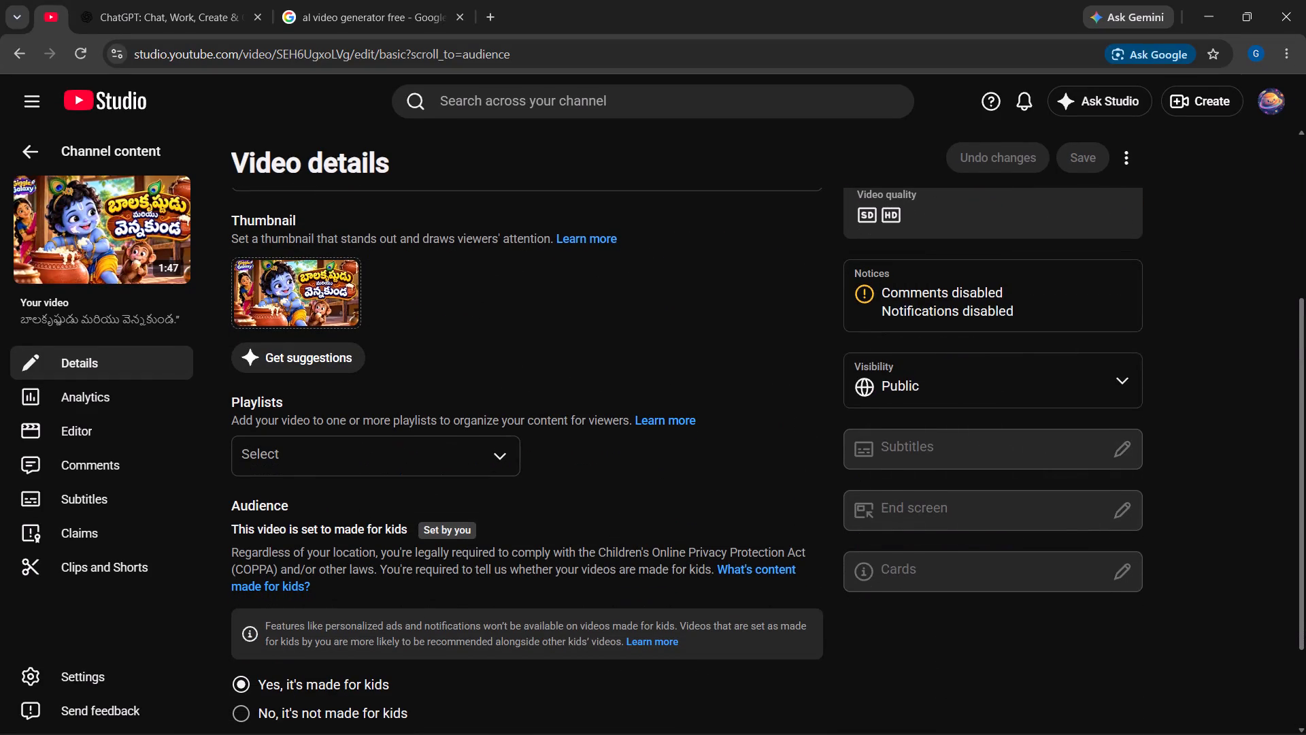
left_click(959, 297)
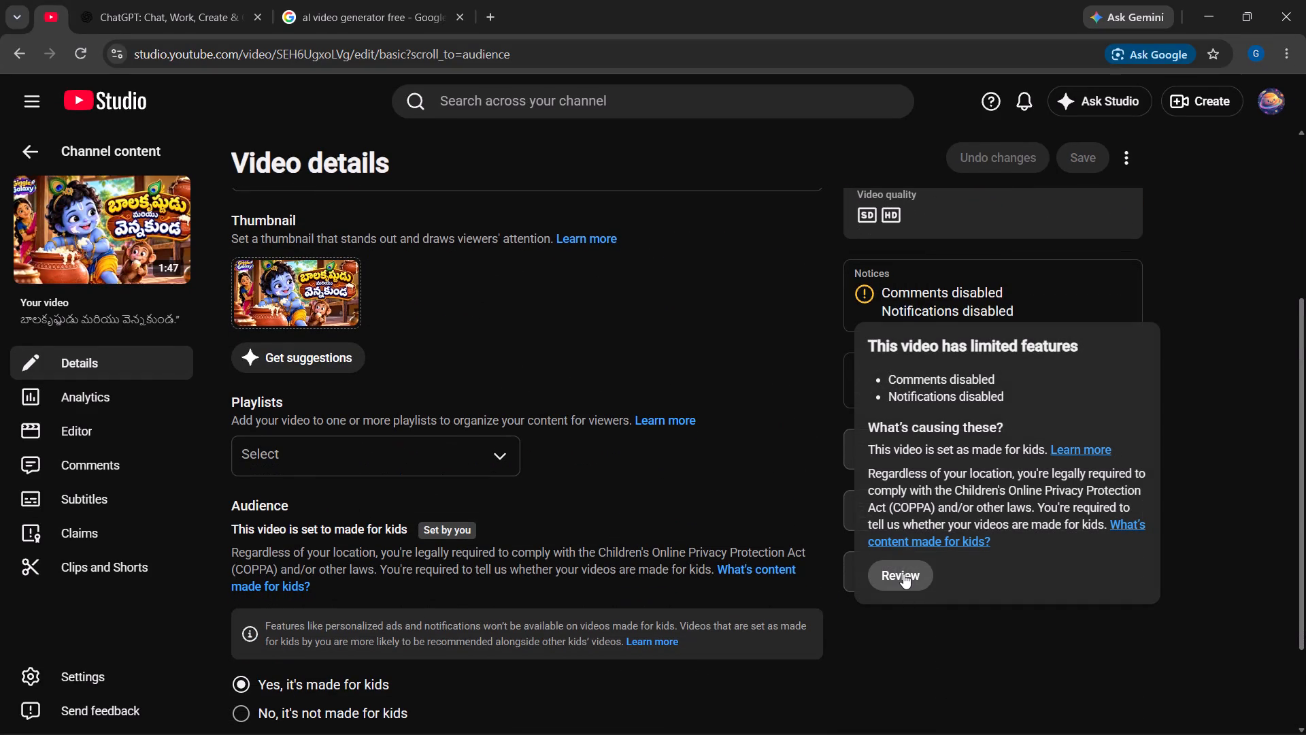
left_click(903, 574)
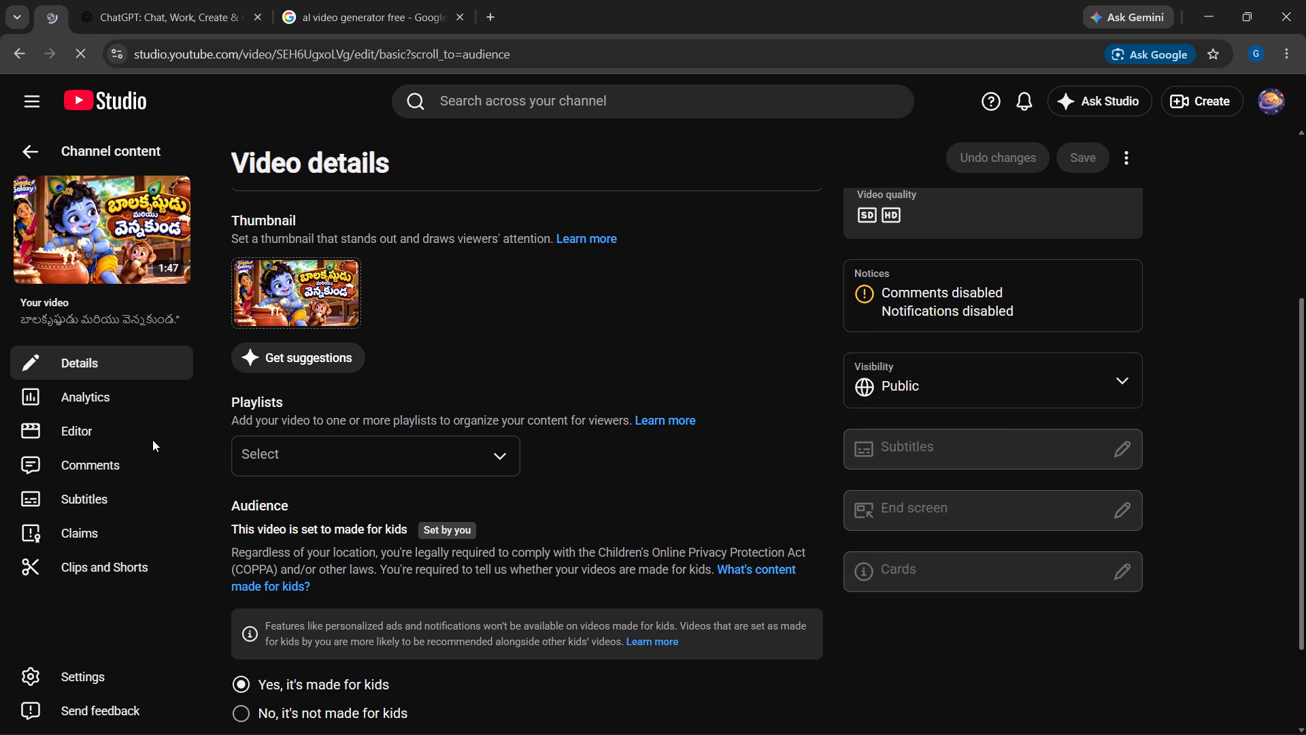
scroll(150, 440, "up", 1)
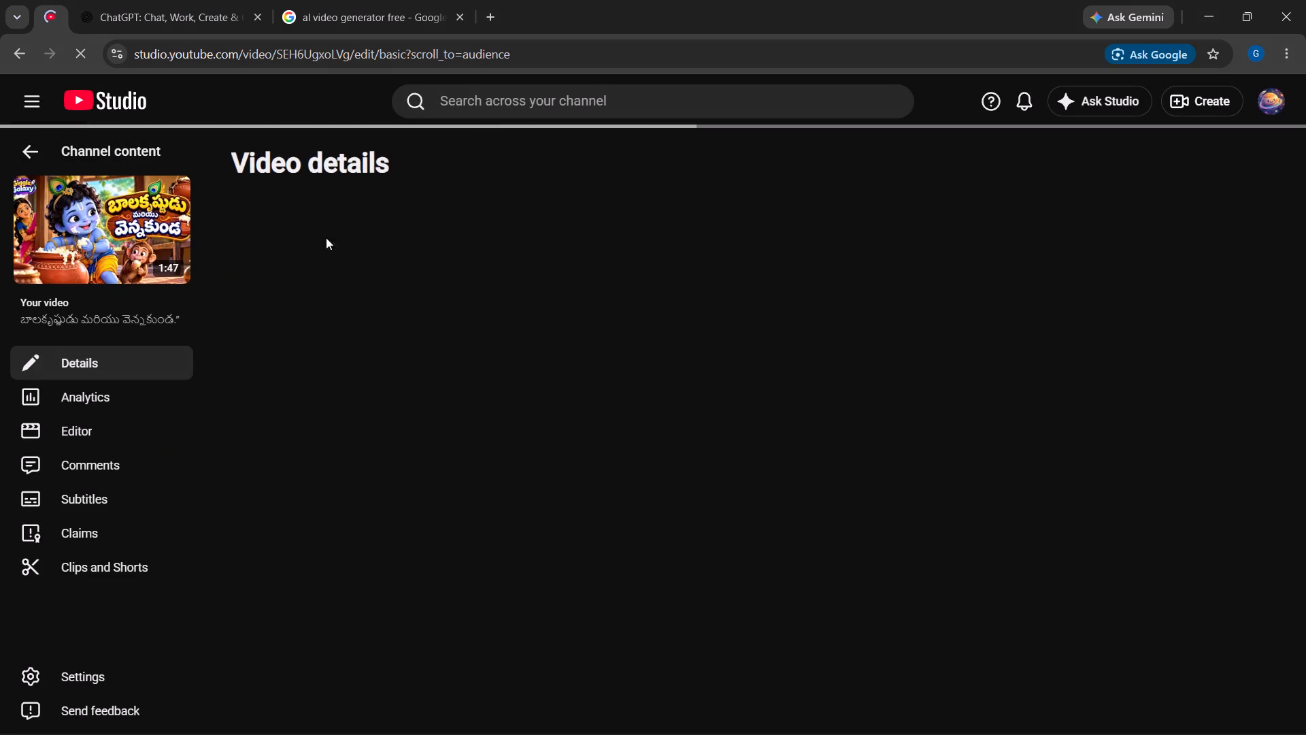
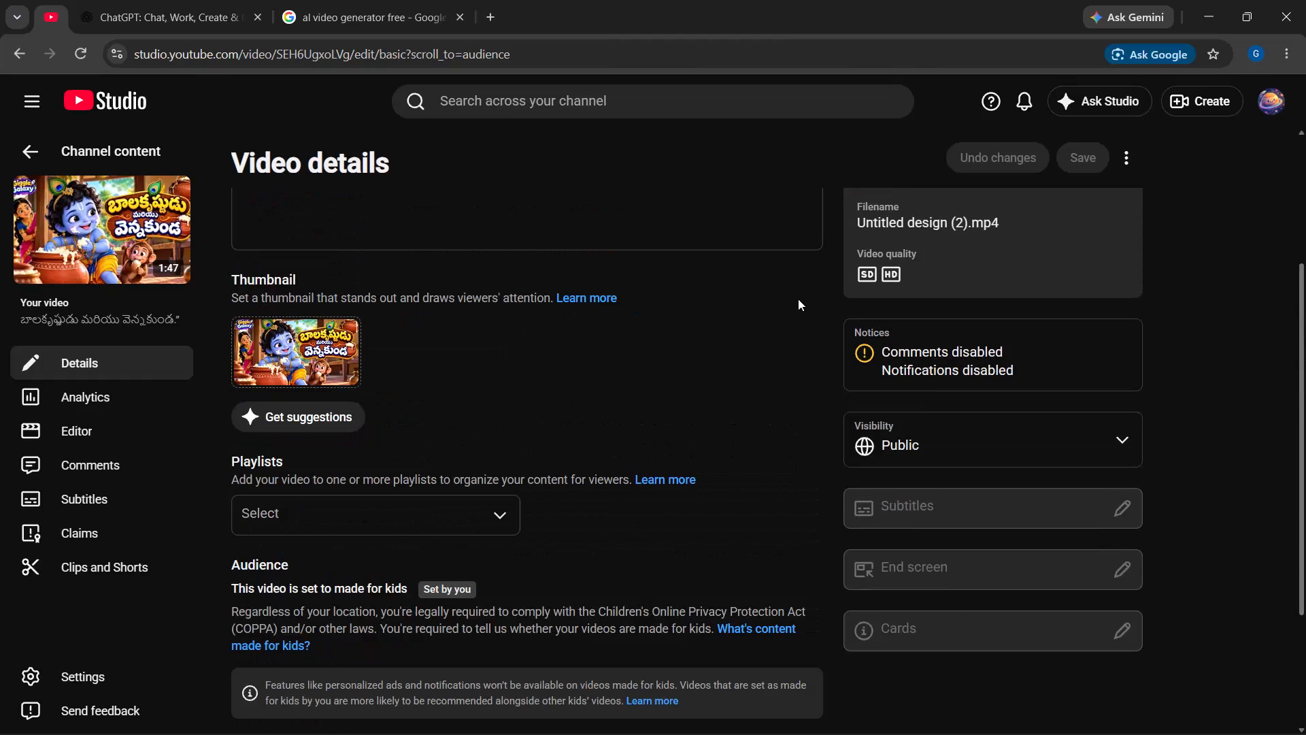
Review the baby Krishna video's limited-features notice and return to the channel's video list to look it over.
left_click(950, 366)
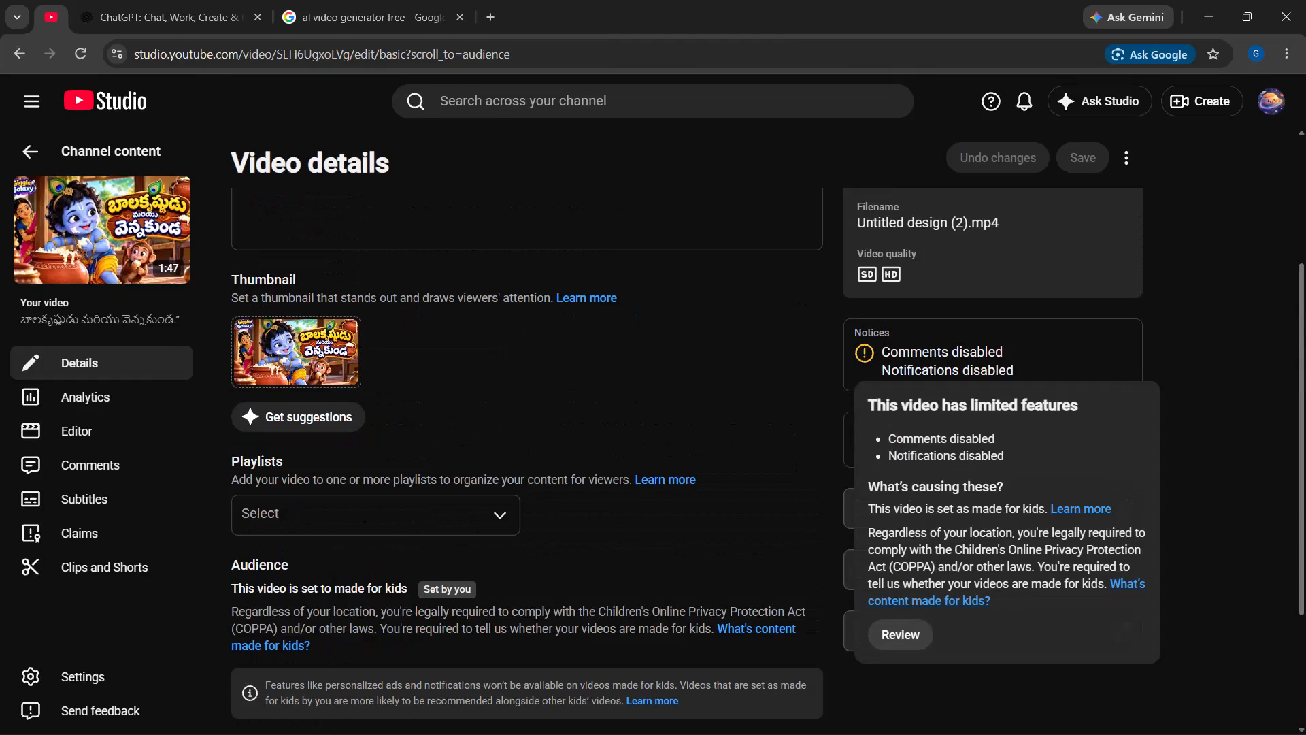
scroll(578, 176, "up", 9)
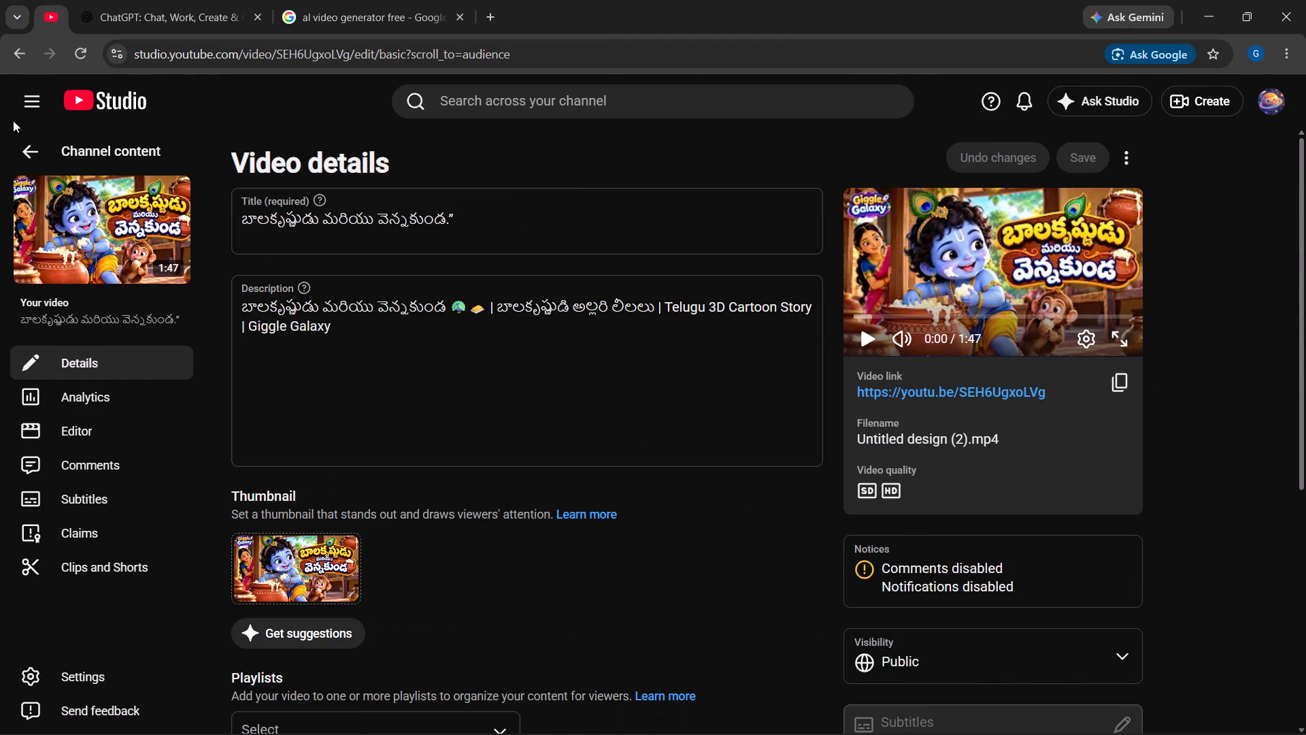
left_click(21, 145)
scroll(648, 478, "down", 1)
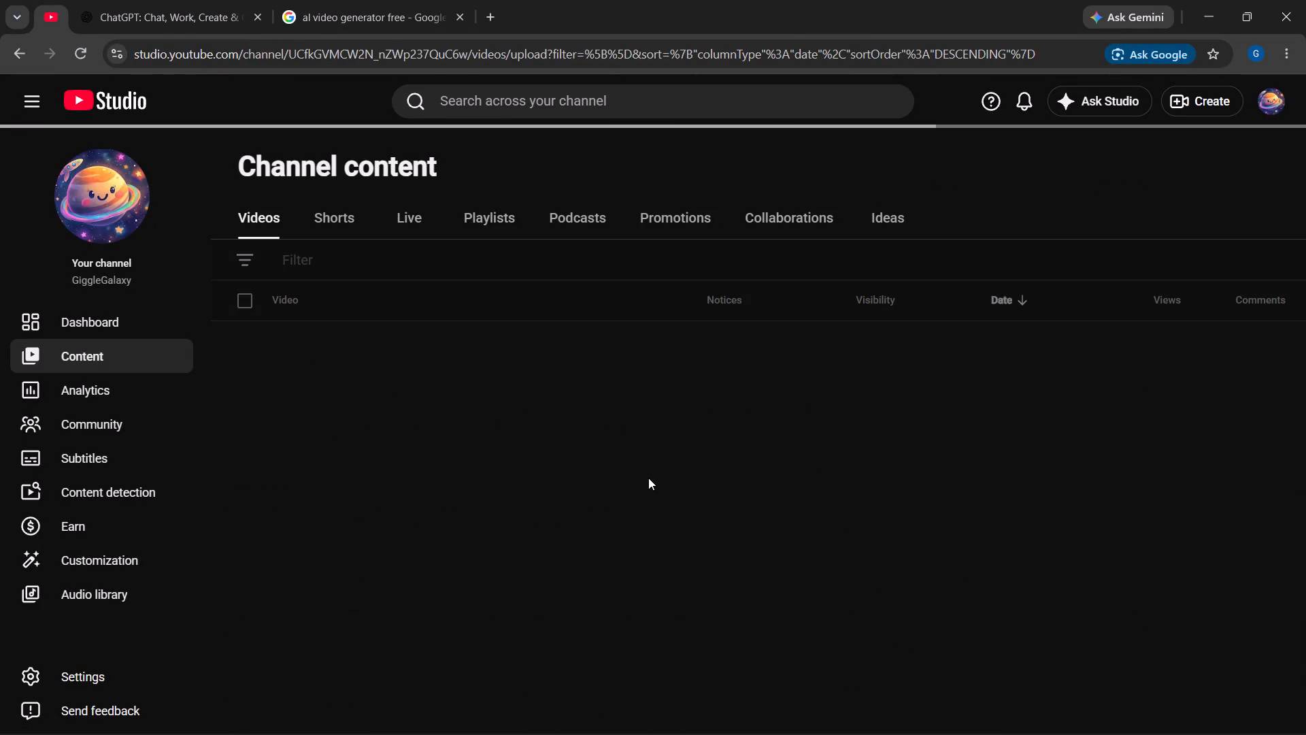
scroll(648, 478, "down", 1)
scroll(648, 478, "up", 3)
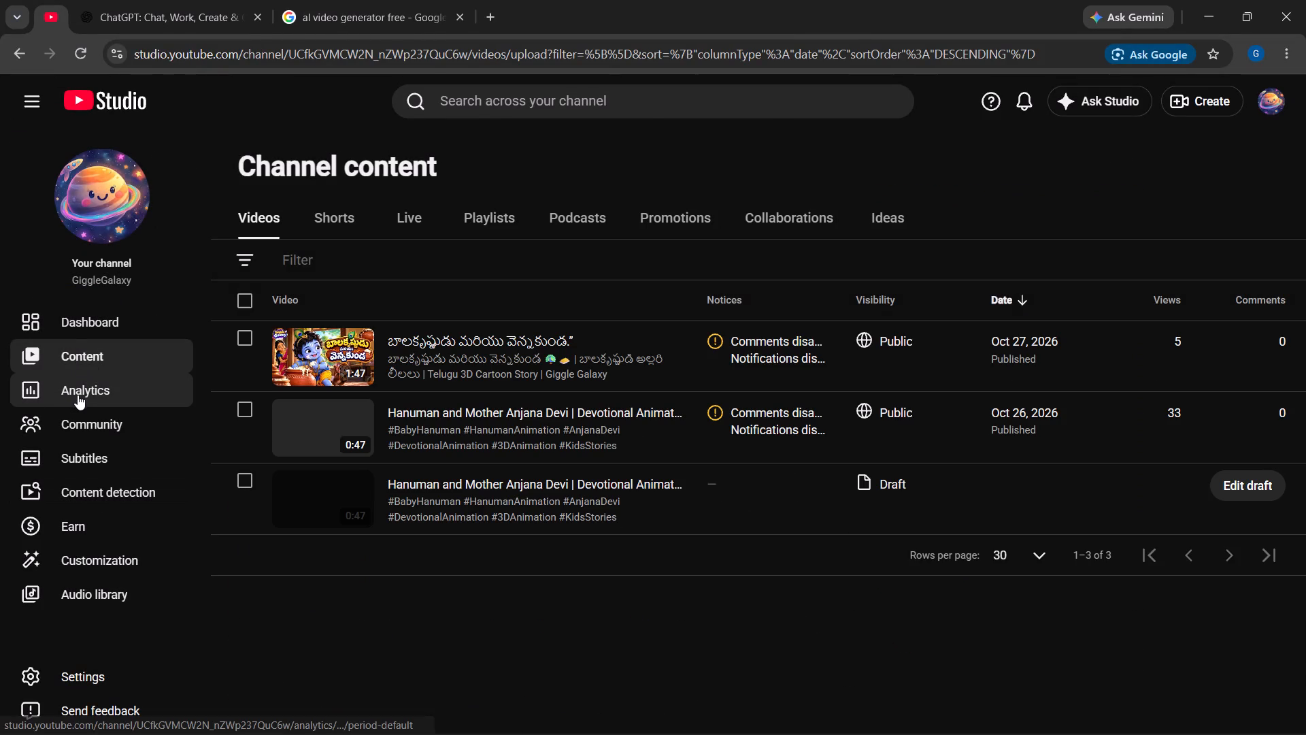
Examine the channel analytics overview for the last 28 days, including the published-video marker on the views graph and the content analytics.
left_click(78, 395)
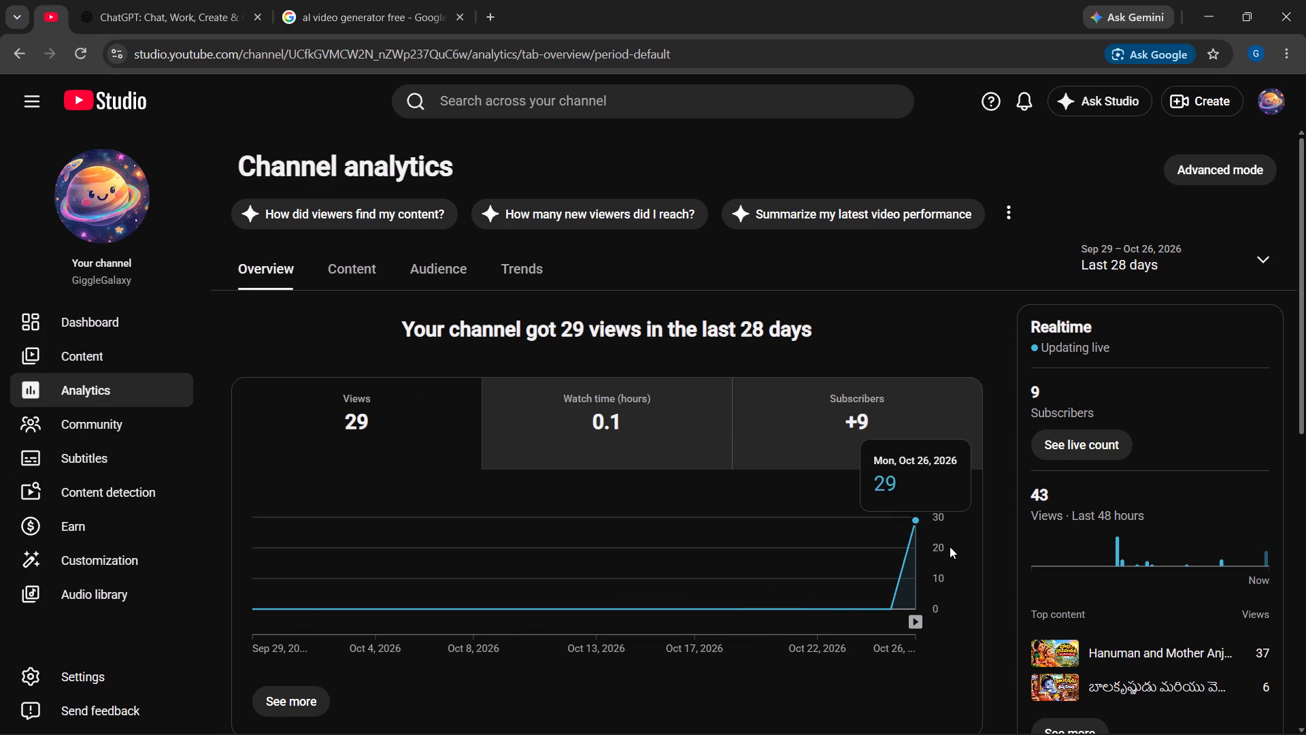
left_click(914, 621)
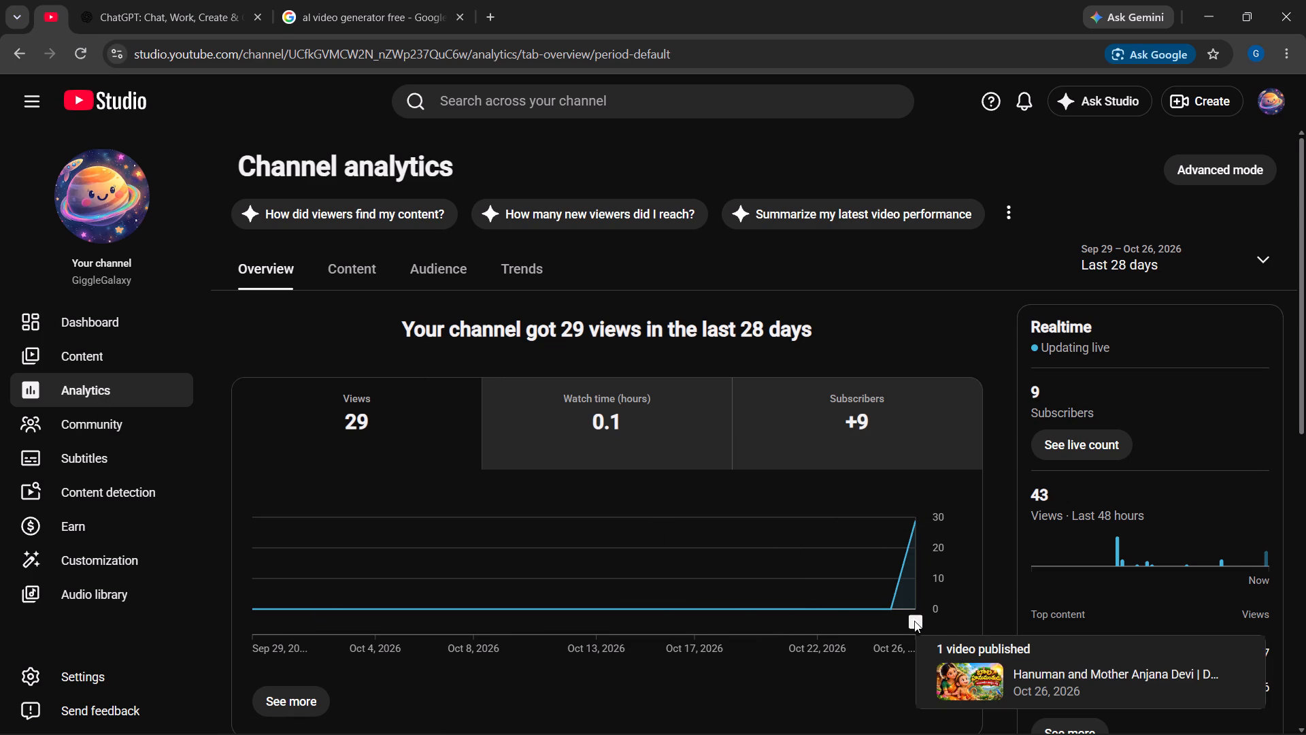
left_click(360, 269)
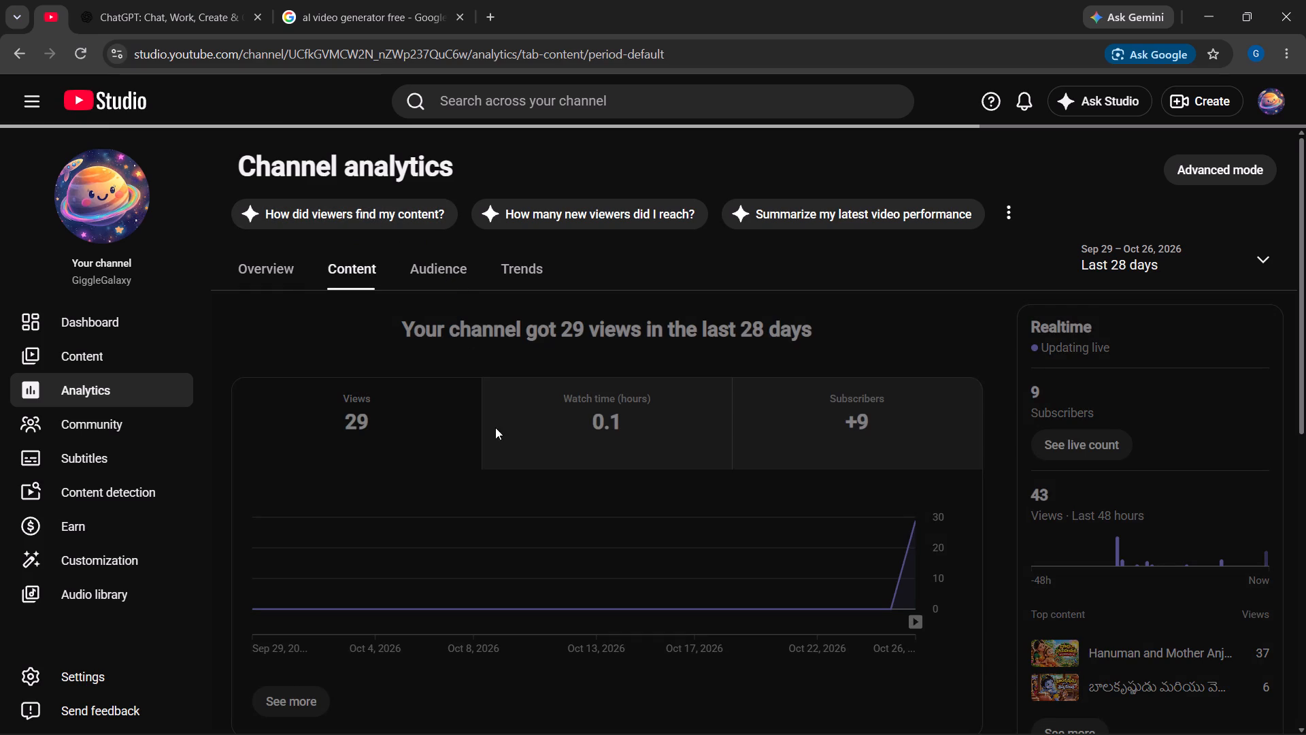
left_click(257, 275)
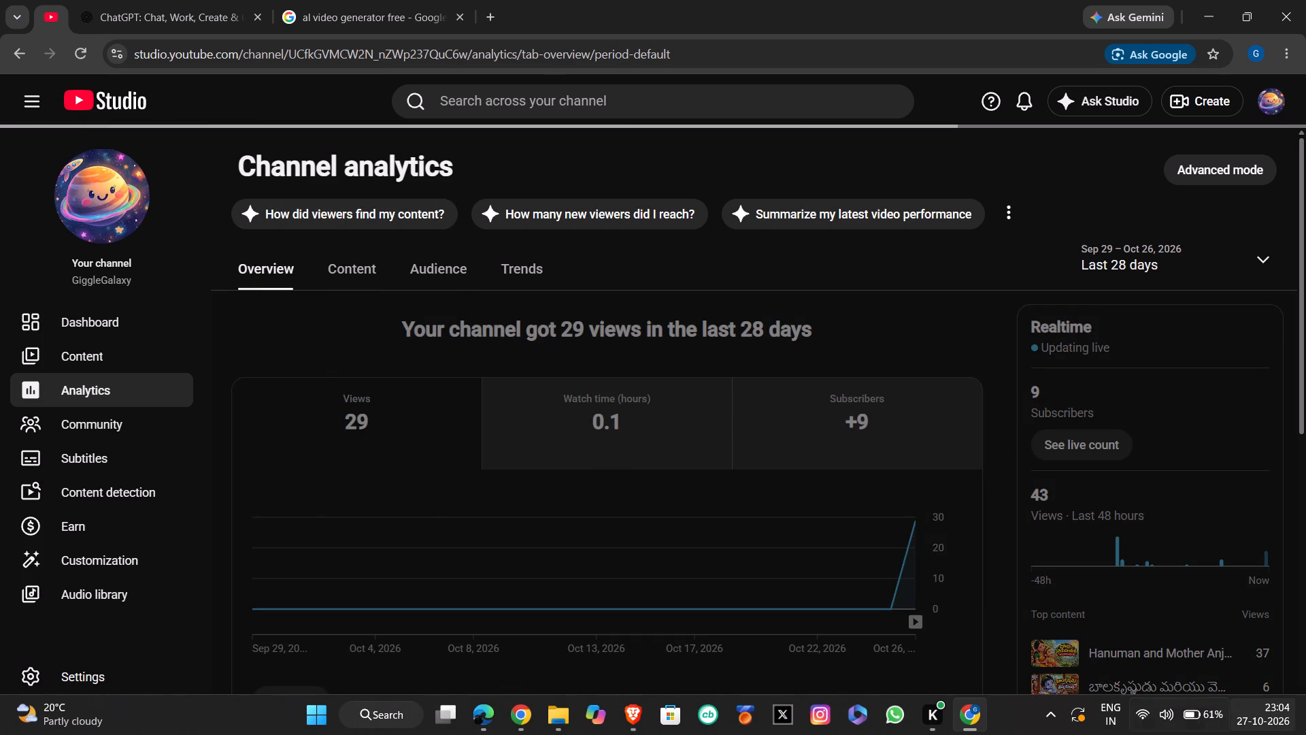